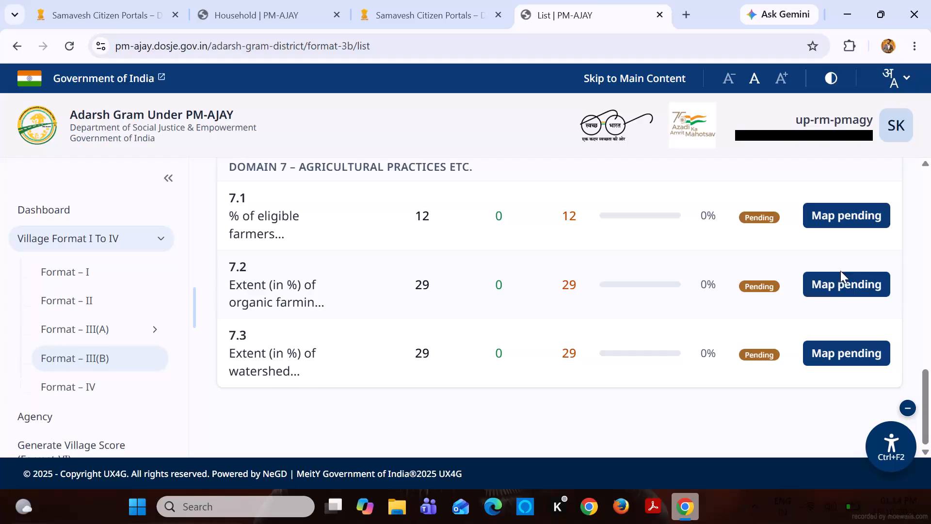
Open the pending mapping for indicator 7.2 on organic farming and examine which households are listed.
left_click(838, 276)
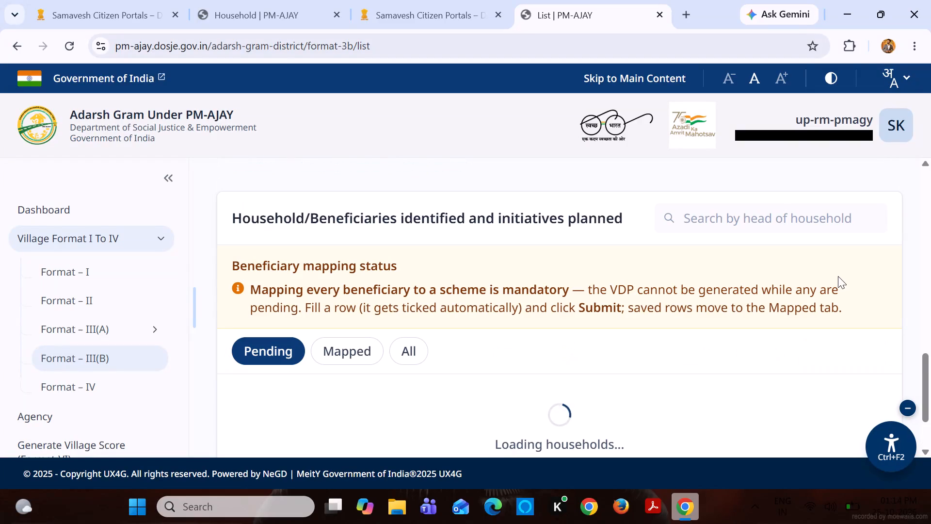
scroll(741, 321, "down", 3)
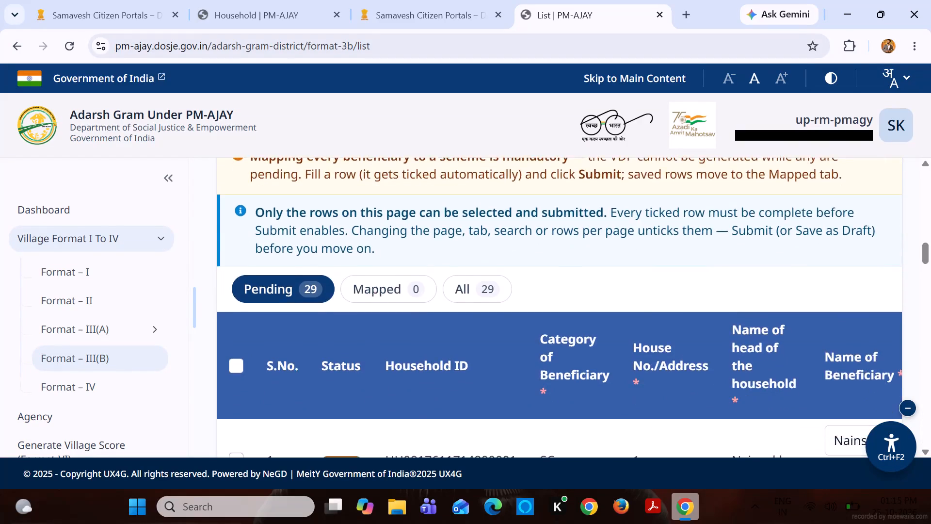
scroll(741, 321, "down", 2)
scroll(741, 321, "up", 1)
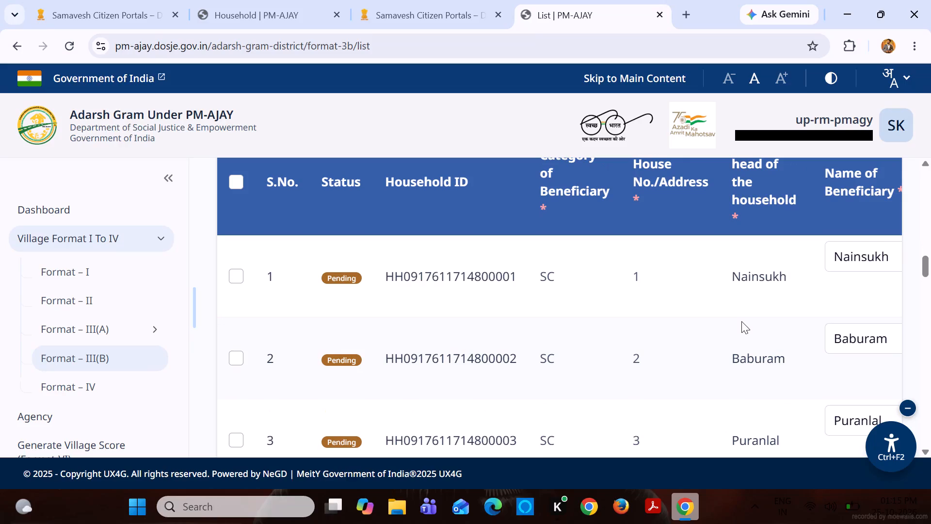
scroll(741, 321, "down", 3)
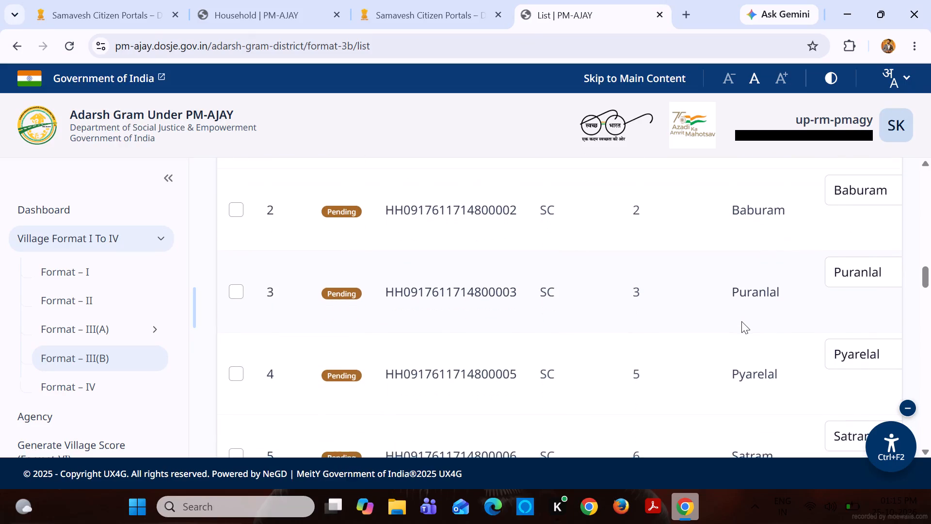
scroll(741, 321, "down", 1)
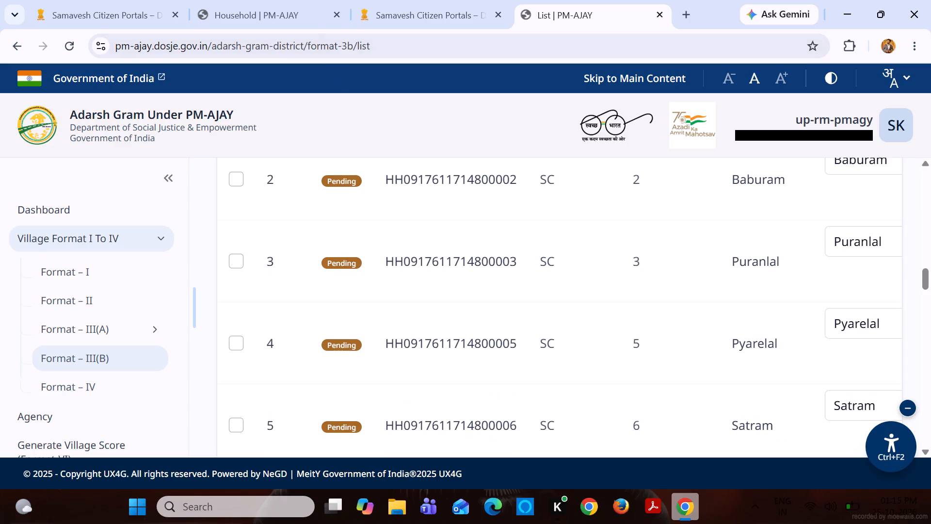
In Format – III(A) Manage Survey, list the households of block Shahabad, gram panchayat Husainganj, village Sujatganj.
left_click(302, 15)
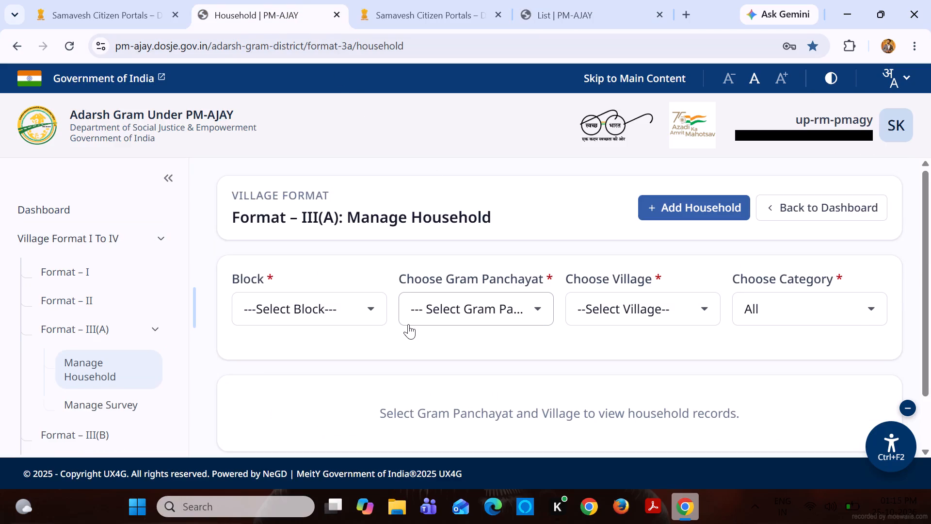
left_click(120, 407)
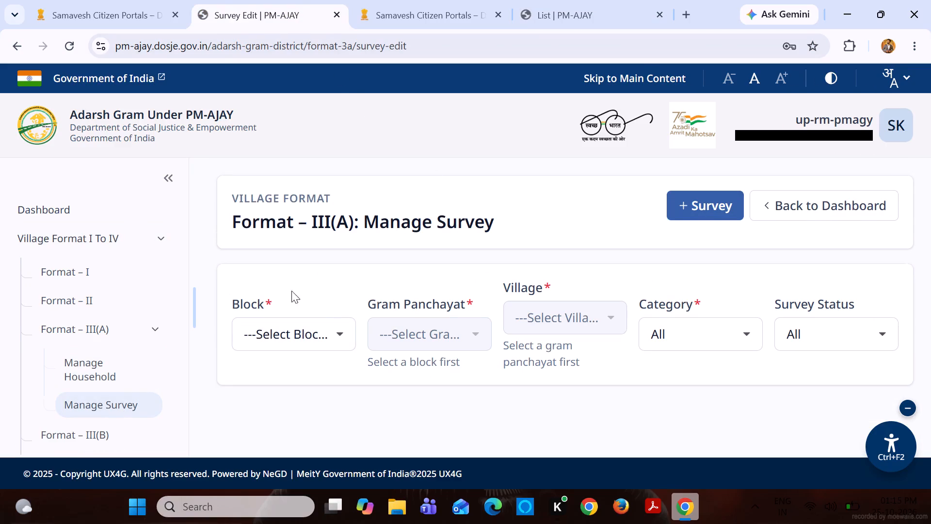
left_click(346, 333)
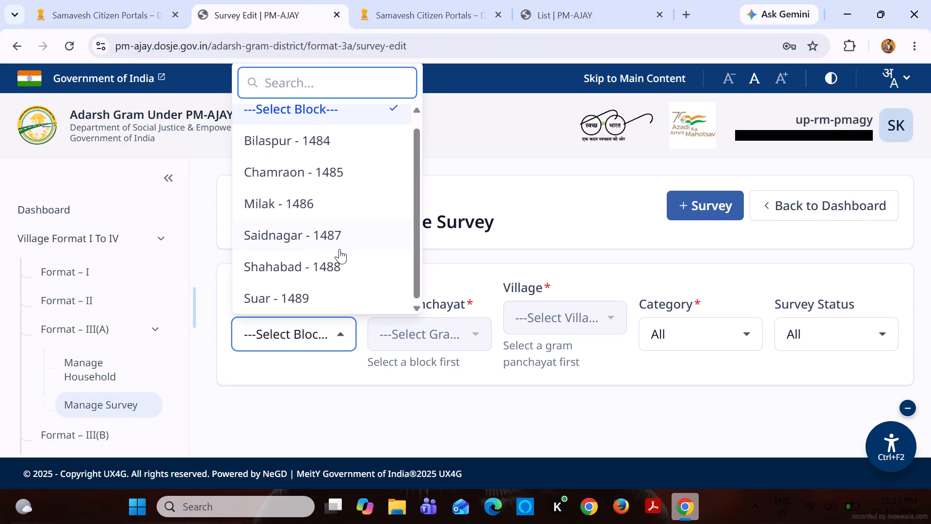
left_click(304, 268)
left_click(437, 334)
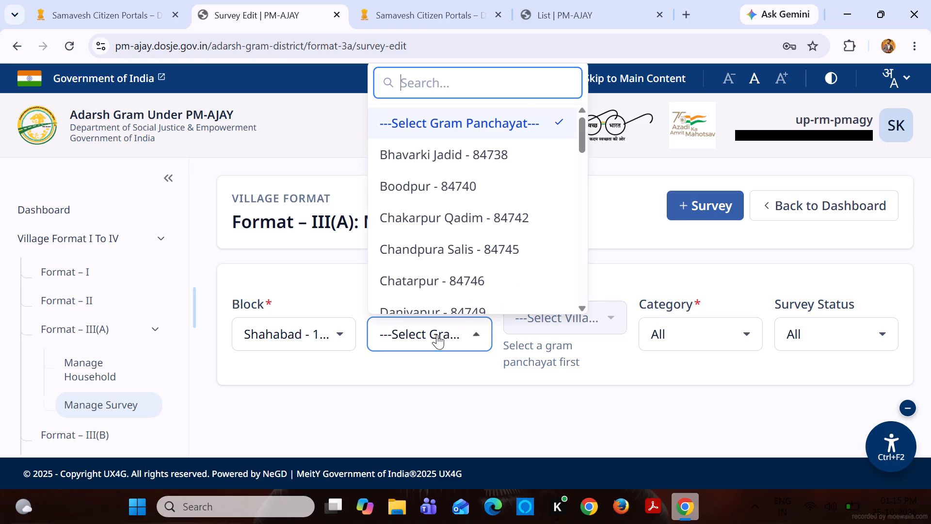
type("hu")
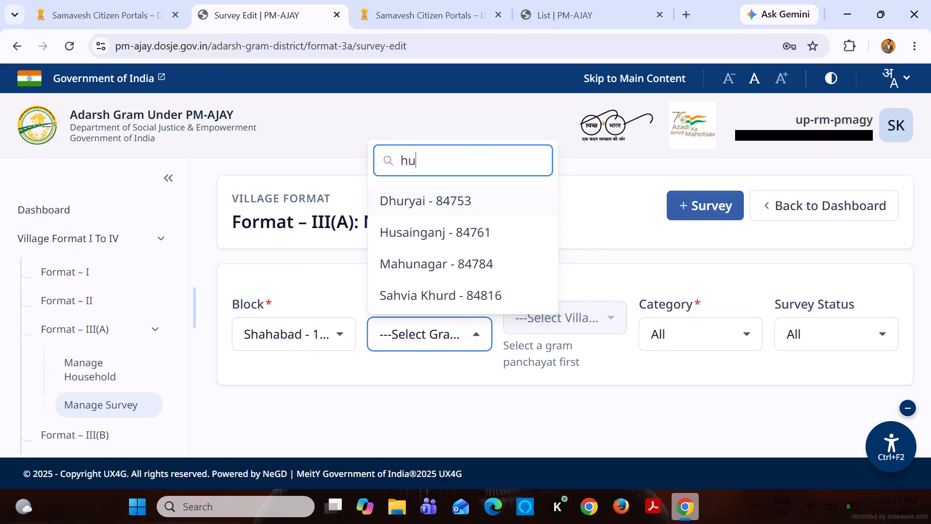
left_click(425, 230)
left_click(561, 313)
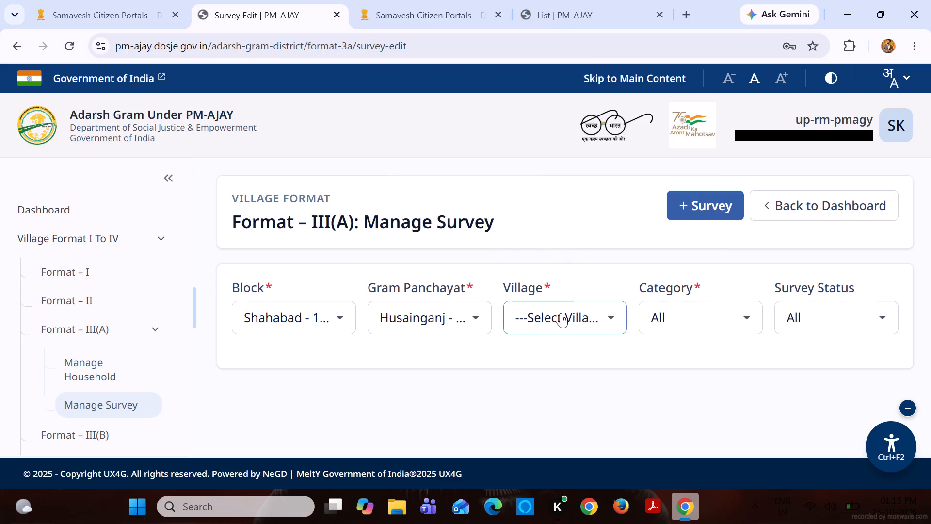
left_click(542, 277)
Open the survey of house number 1 for editing and choose domain 7 – Agricultural Practices etc.
scroll(613, 370, "down", 2)
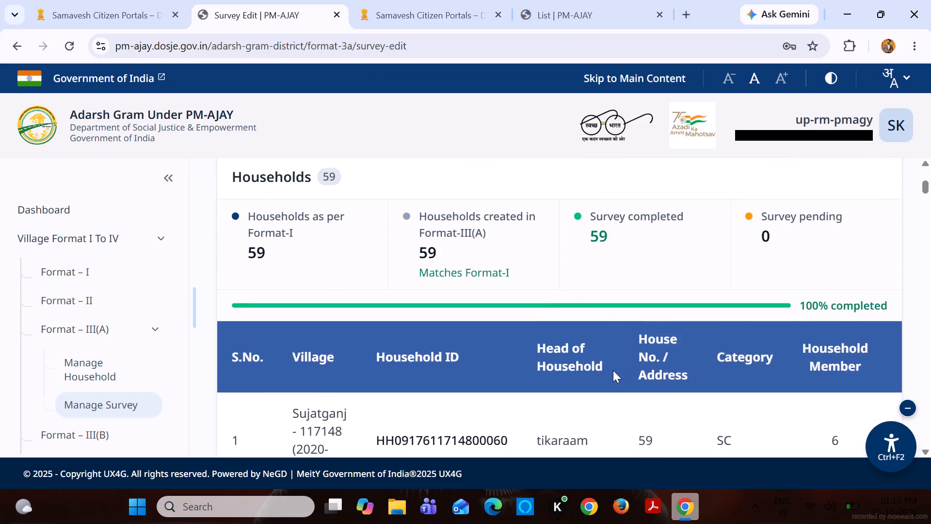
scroll(613, 370, "down", 8)
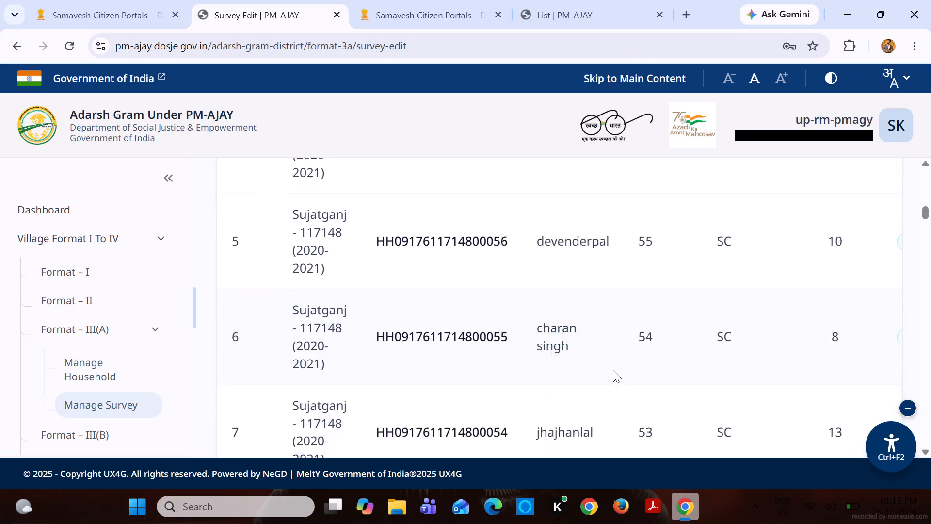
scroll(613, 370, "down", 2)
scroll(613, 370, "down", 20)
scroll(613, 370, "down", 3)
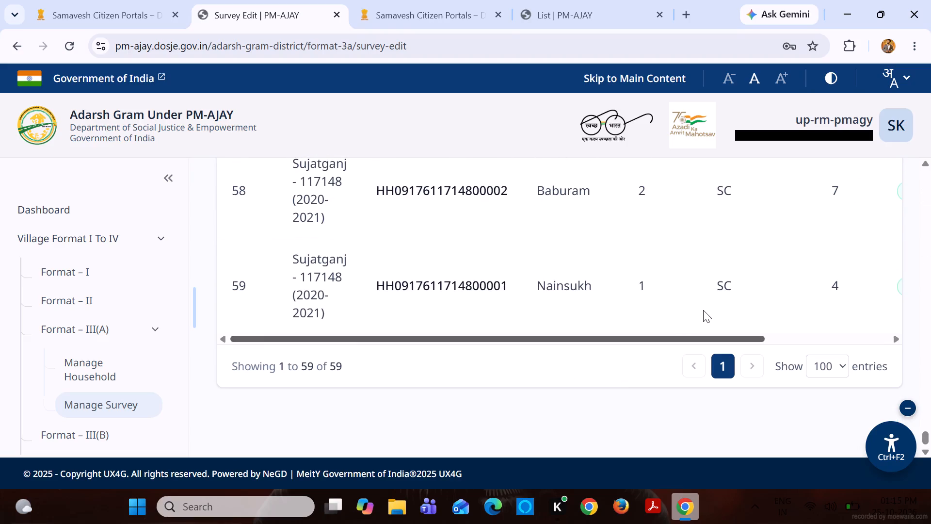
scroll(703, 310, "left", 10)
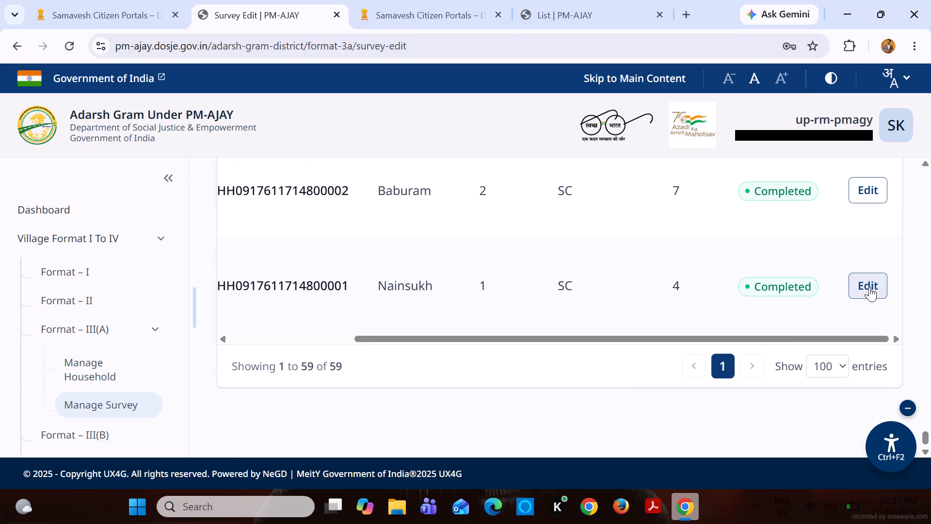
left_click(869, 287)
scroll(653, 324, "down", 6)
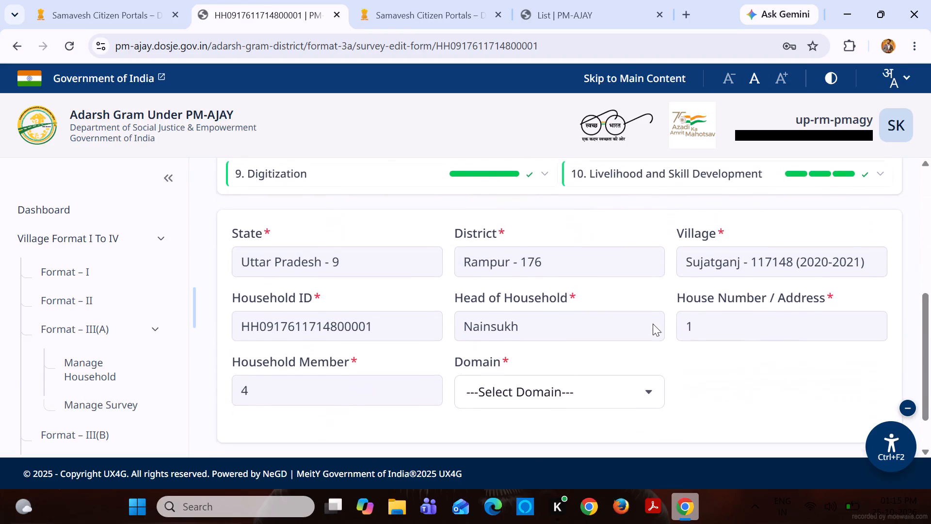
left_click(595, 388)
scroll(582, 260, "down", 5)
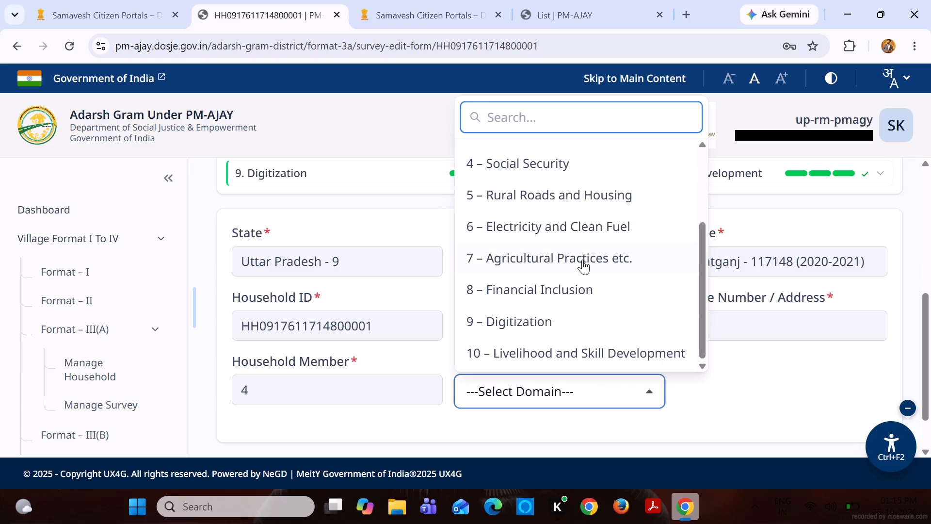
left_click(537, 248)
Under indicator 7.1, set the household's involvement in farming to No, save the answers and return to the household list.
scroll(669, 327, "down", 5)
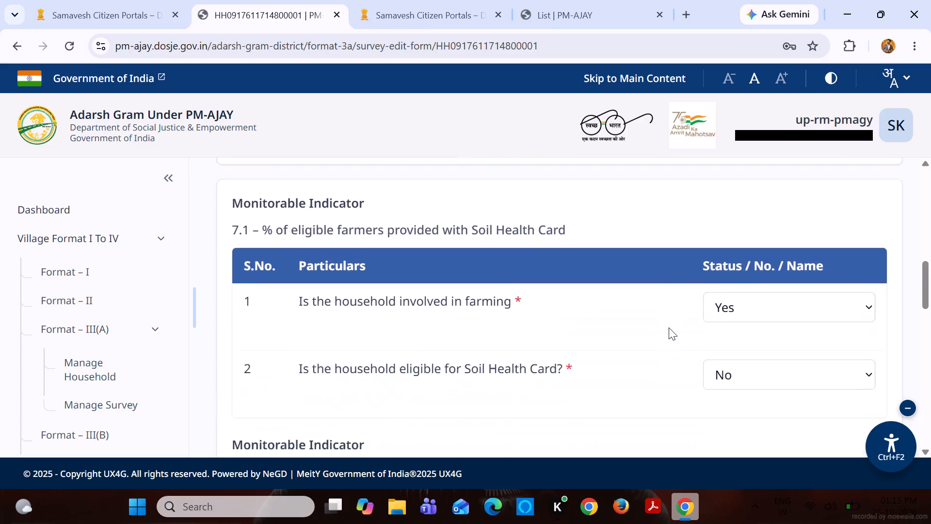
left_click(795, 263)
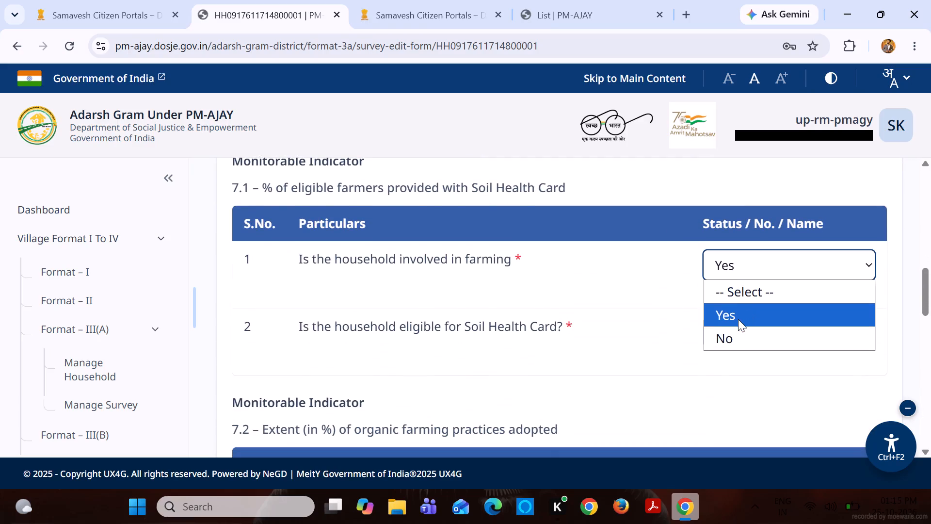
left_click(732, 335)
scroll(732, 335, "down", 7)
left_click(851, 359)
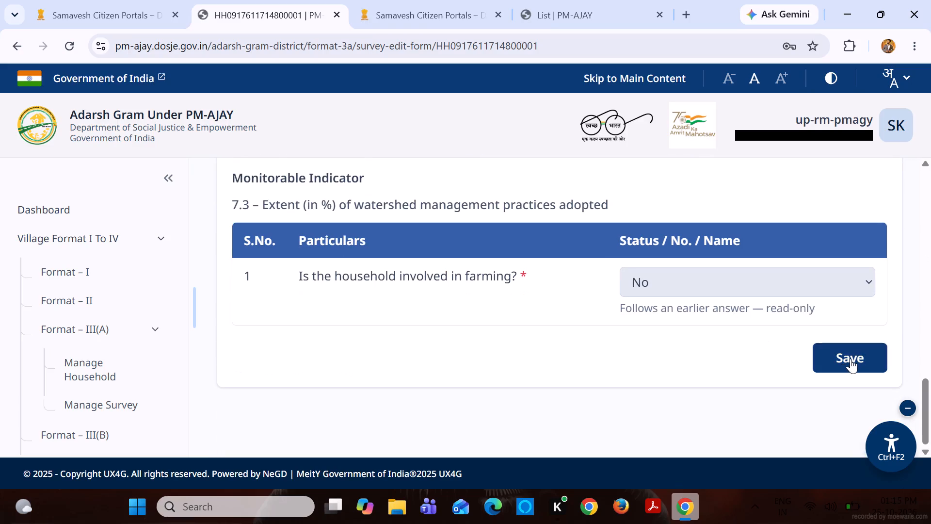
scroll(669, 289, "up", 9)
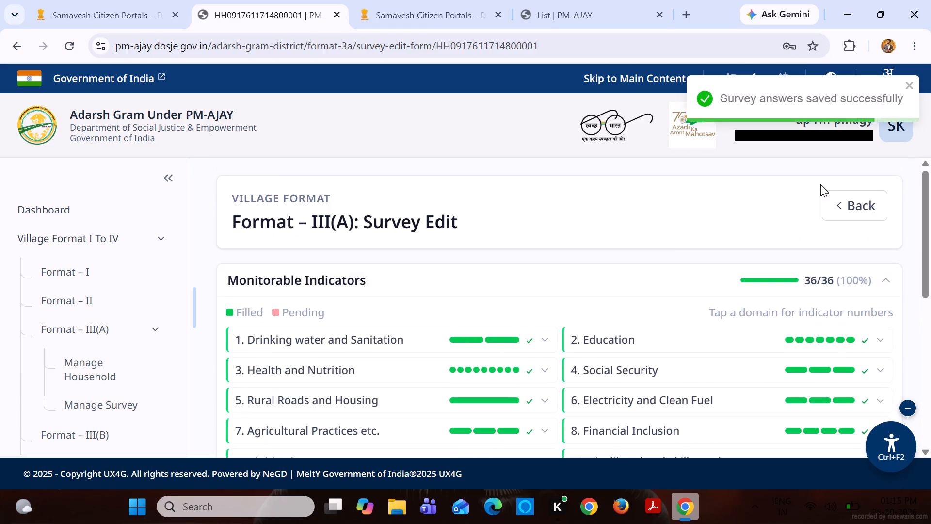
left_click(836, 197)
Open the survey of house number 2 for editing and choose domain 7 – Agricultural Practices etc.
scroll(685, 328, "down", 20)
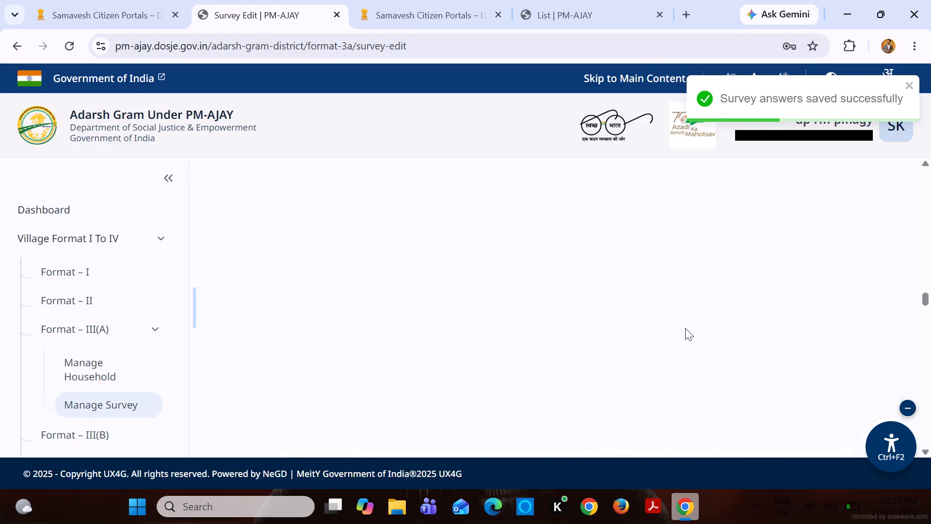
scroll(685, 328, "down", 14)
scroll(685, 328, "left", 2)
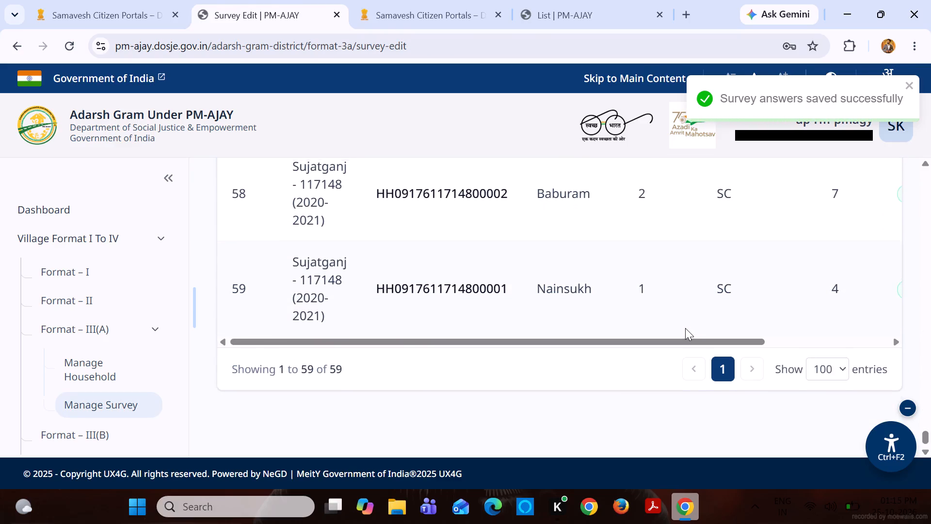
scroll(685, 328, "left", 8)
left_click(865, 223)
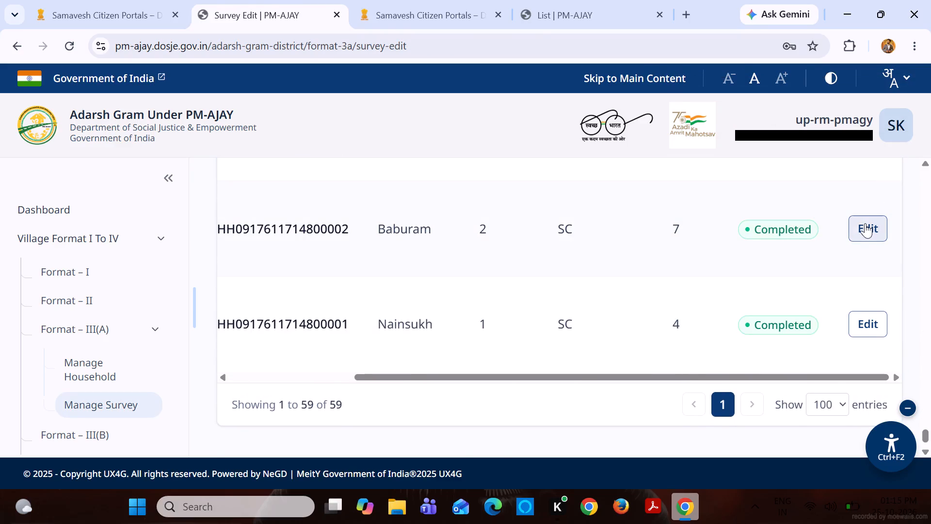
scroll(679, 278, "down", 11)
left_click(558, 336)
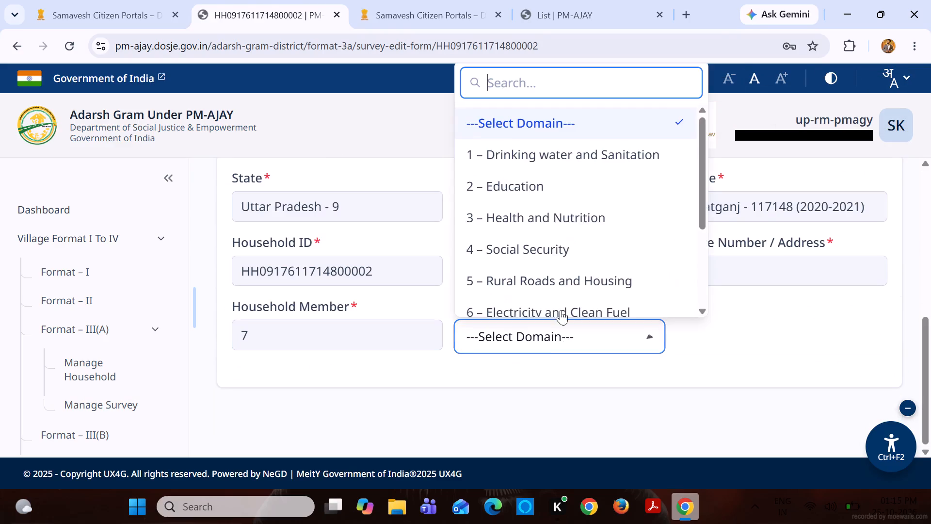
scroll(567, 251, "down", 6)
left_click(535, 195)
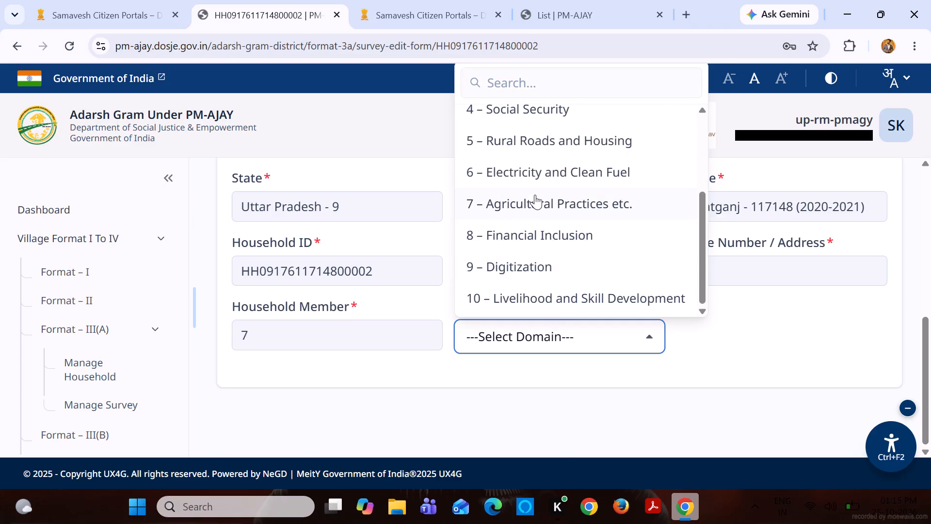
Set house number 2's involvement in farming to No under indicator 7.1, save the answers and return to the household list.
scroll(628, 304, "down", 4)
left_click_drag(782, 252, 765, 274)
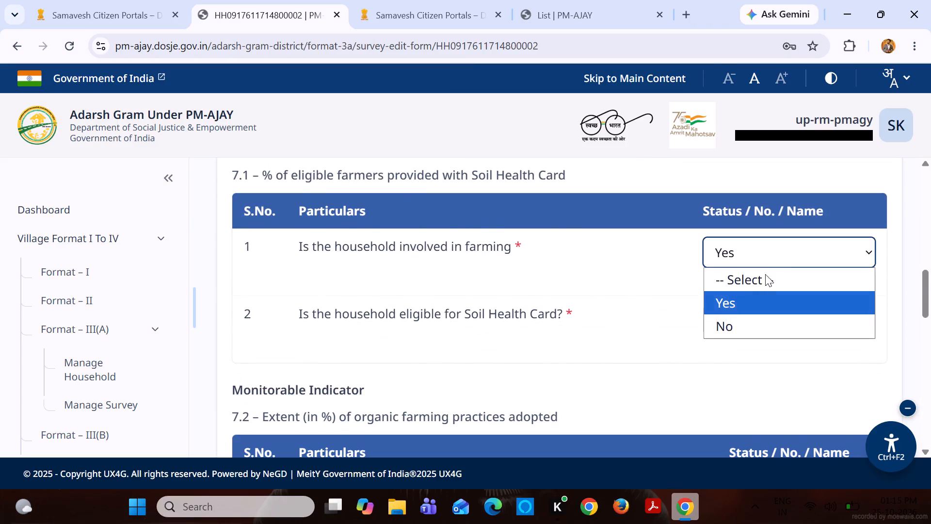
left_click_drag(765, 274, 733, 316)
left_click(733, 316)
scroll(733, 316, "down", 8)
left_click(846, 359)
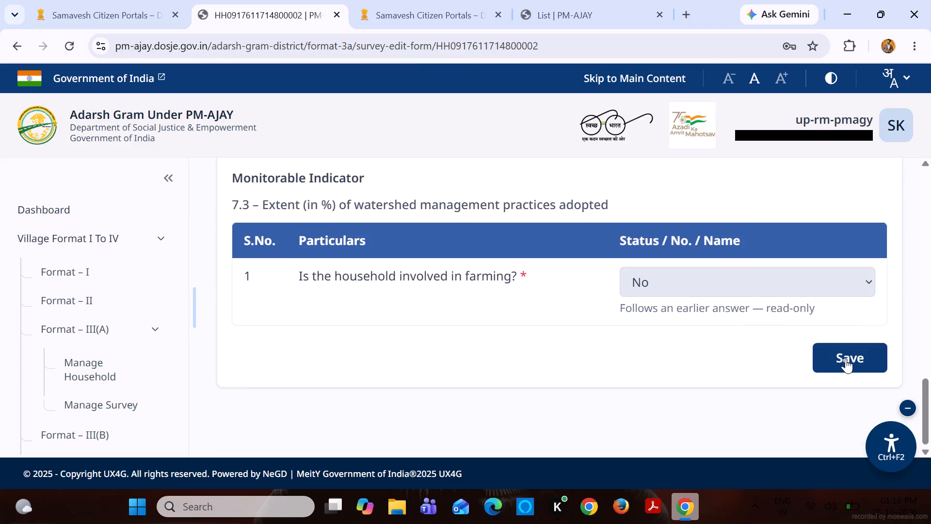
scroll(694, 227, "up", 8)
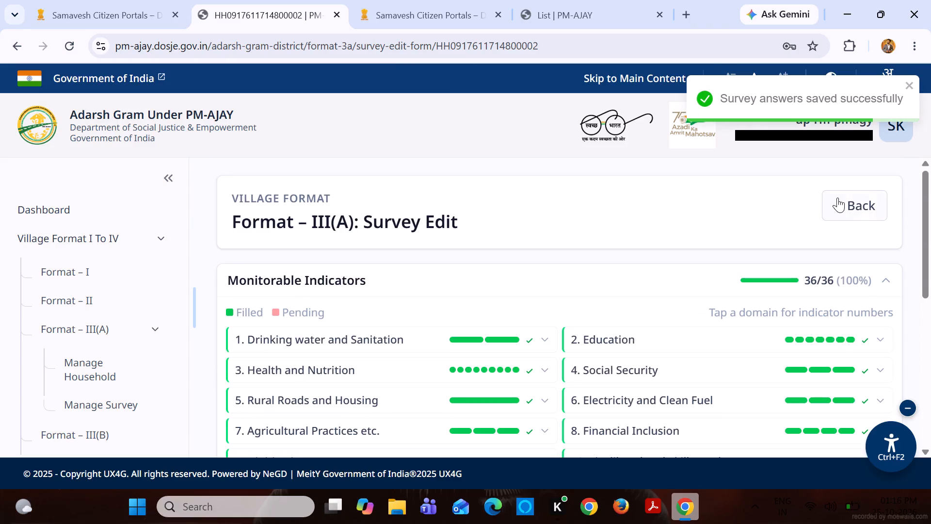
left_click(837, 197)
Open the survey of house number 3 for editing and choose domain 7 – Agricultural Practices etc.
scroll(753, 310, "down", 20)
scroll(753, 310, "down", 10)
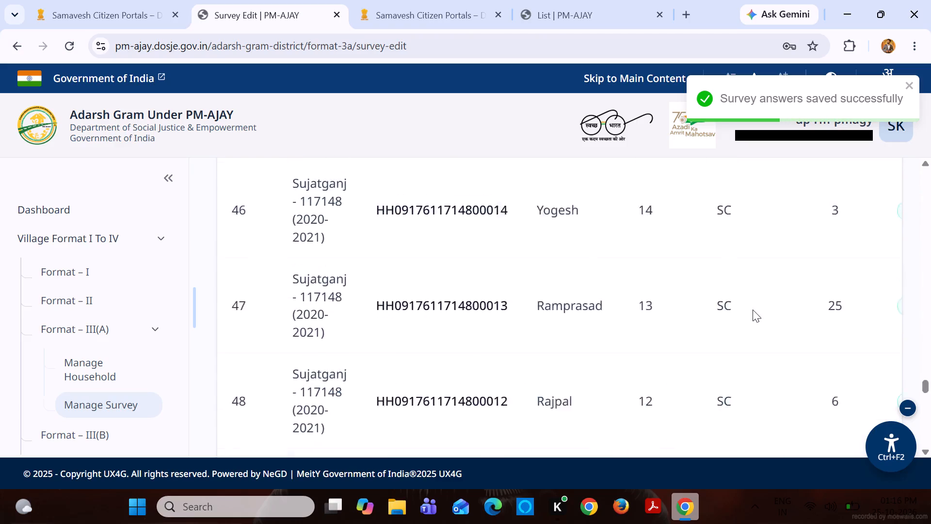
scroll(753, 310, "down", 3)
scroll(753, 310, "left", 5)
scroll(753, 310, "up", 1)
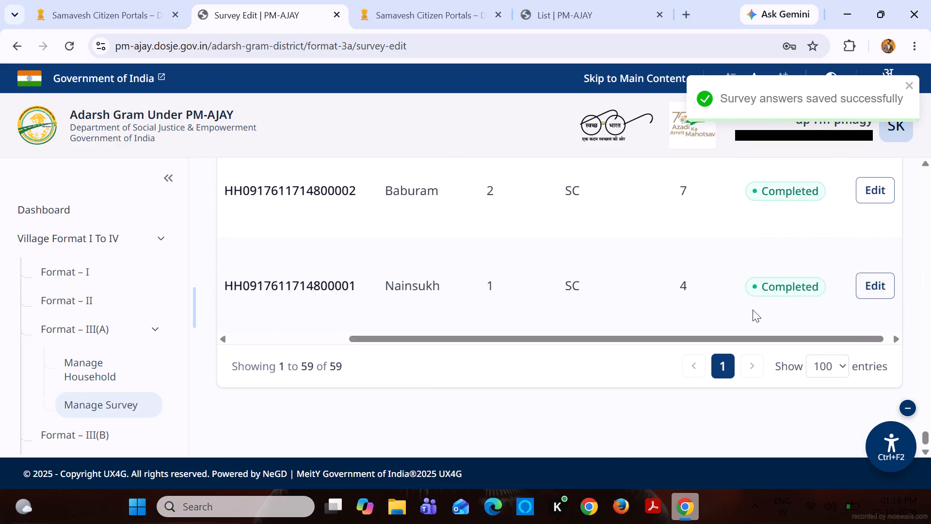
scroll(753, 310, "up", 2)
left_click(875, 248)
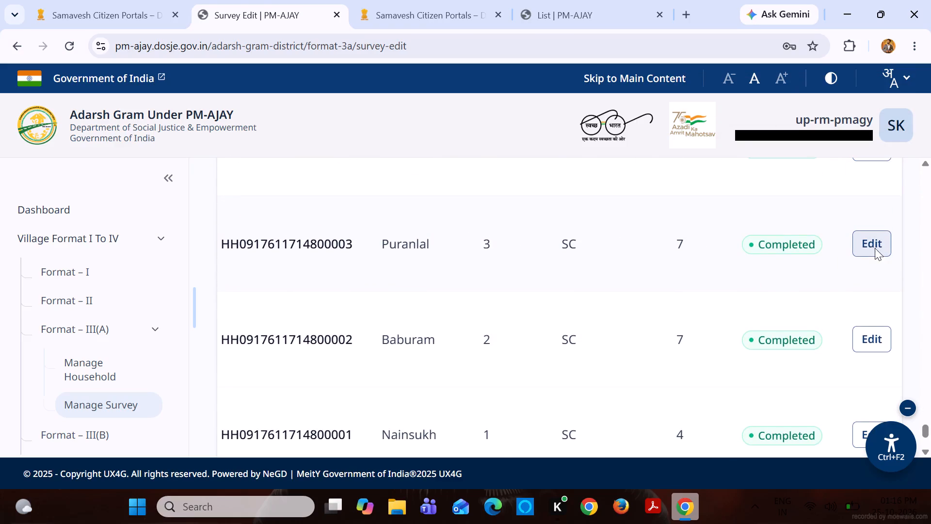
scroll(735, 341, "down", 7)
left_click(620, 342)
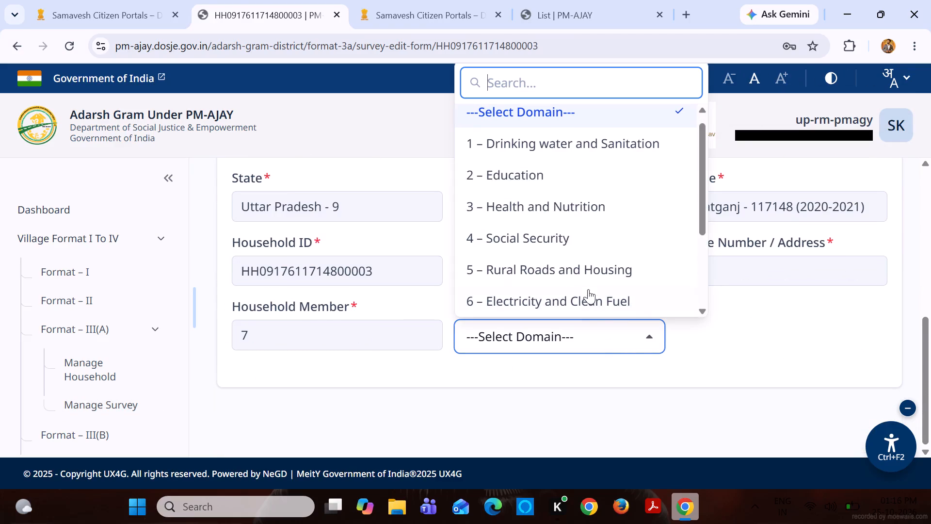
scroll(520, 295, "down", 1)
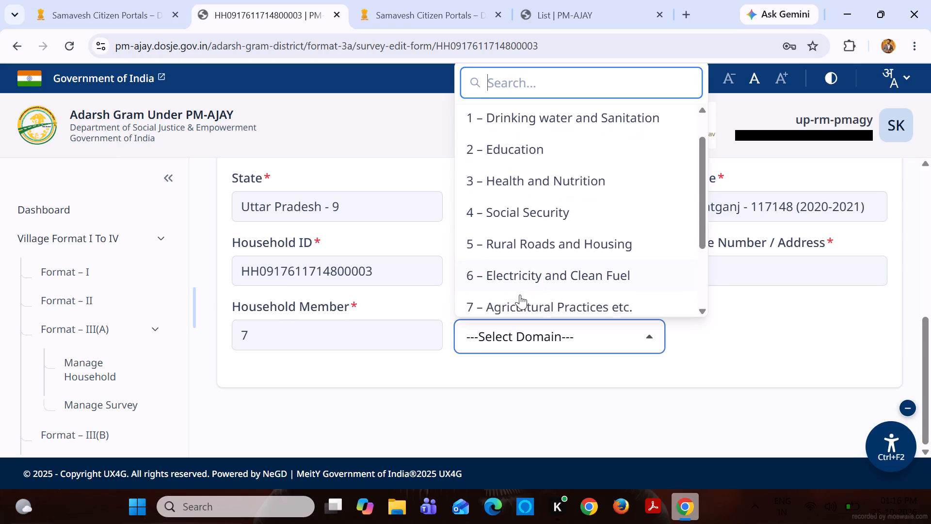
scroll(520, 295, "down", 1)
left_click(518, 295)
Set house number 3's involvement in farming to No under indicator 7.1, save the answers and return to the household list.
scroll(594, 402, "down", 2)
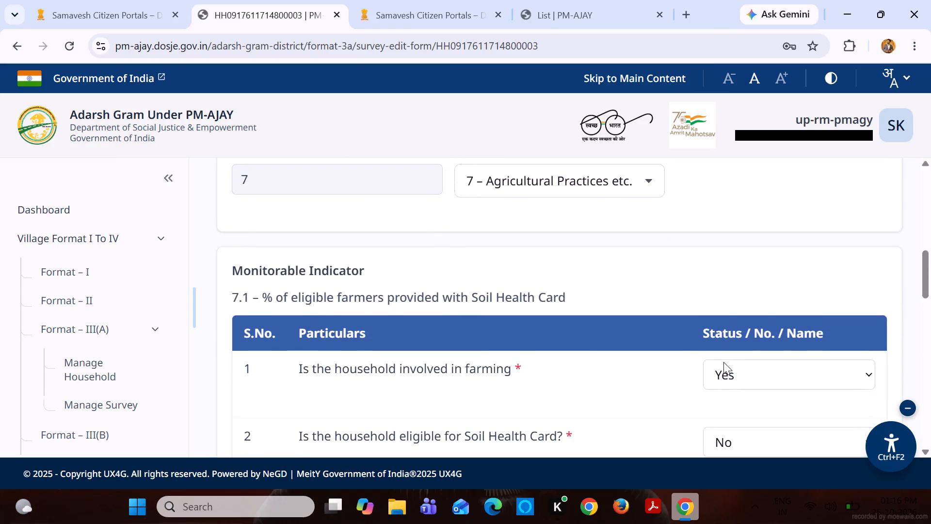
left_click(737, 366)
left_click(722, 437)
scroll(722, 343, "down", 5)
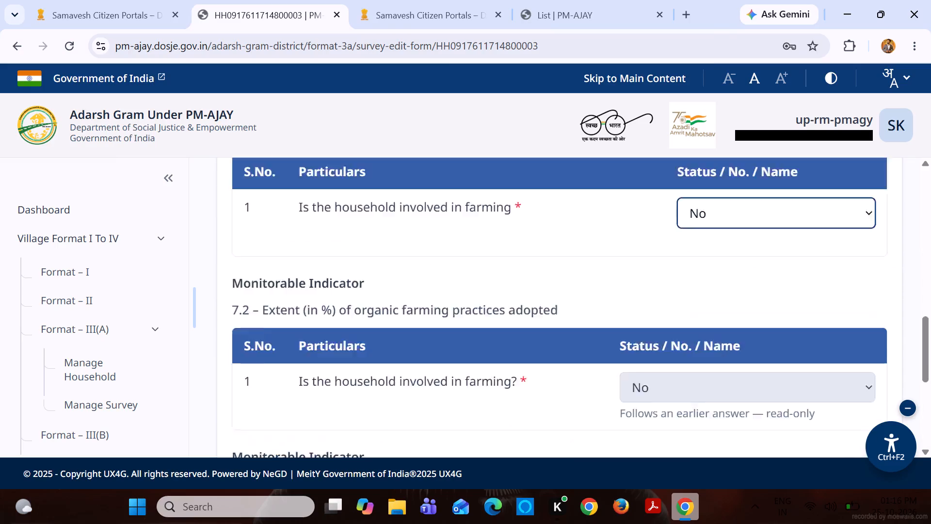
scroll(722, 343, "down", 5)
left_click(852, 354)
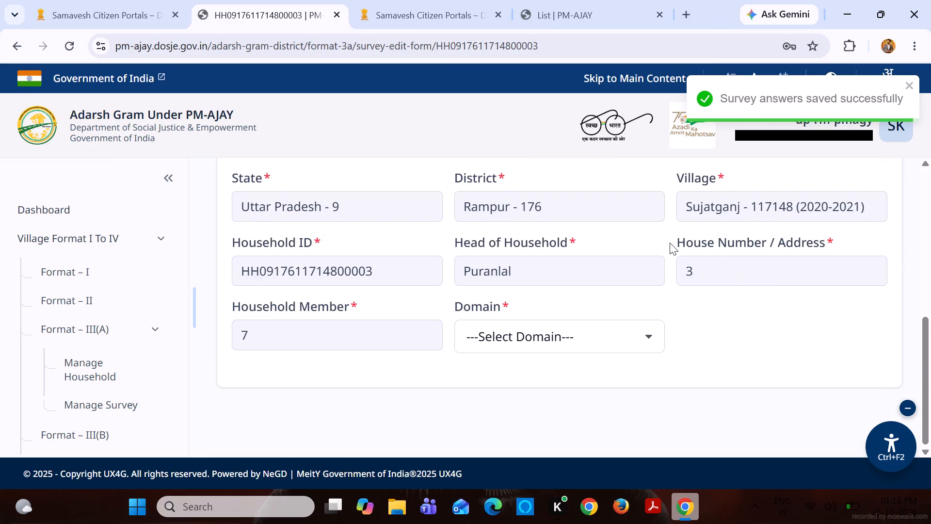
scroll(670, 243, "up", 12)
left_click(844, 208)
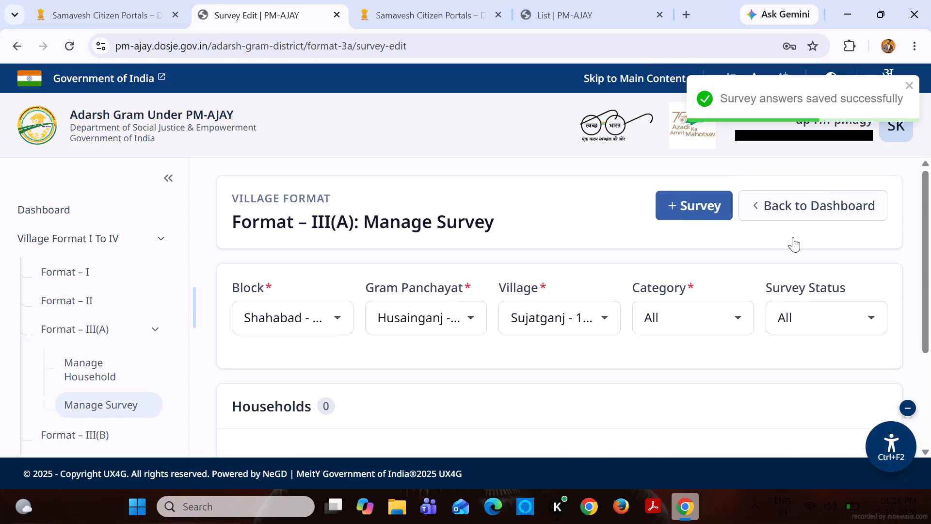
Open the survey of house number 5 for editing and choose domain 7 – Agricultural Practices etc.
scroll(609, 372, "down", 5)
scroll(609, 372, "down", 20)
scroll(609, 372, "down", 5)
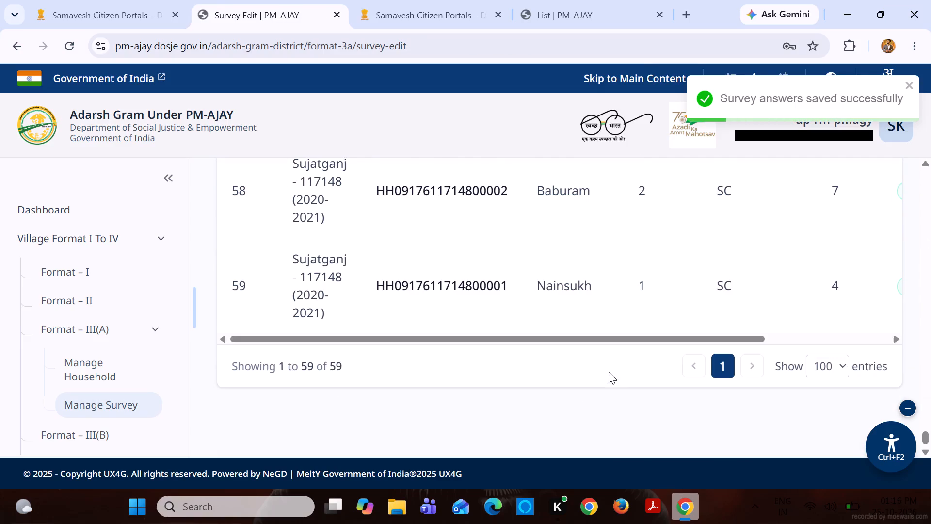
scroll(609, 372, "down", 9)
scroll(609, 372, "up", 5)
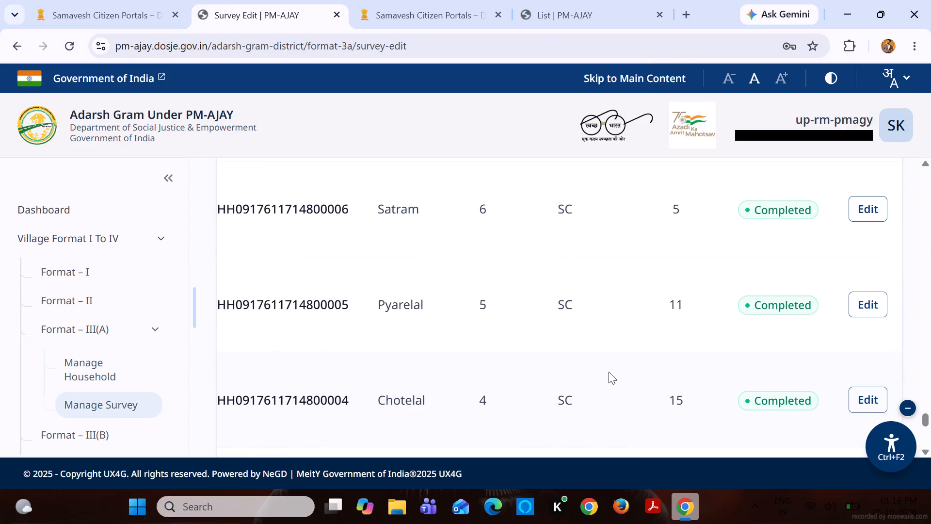
left_click(864, 305)
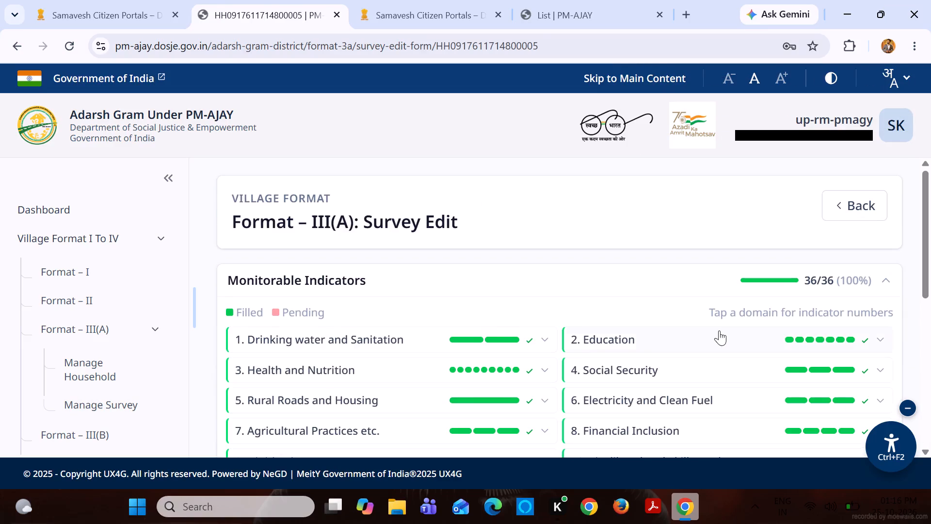
scroll(719, 330, "down", 8)
left_click(604, 338)
scroll(600, 276, "down", 1)
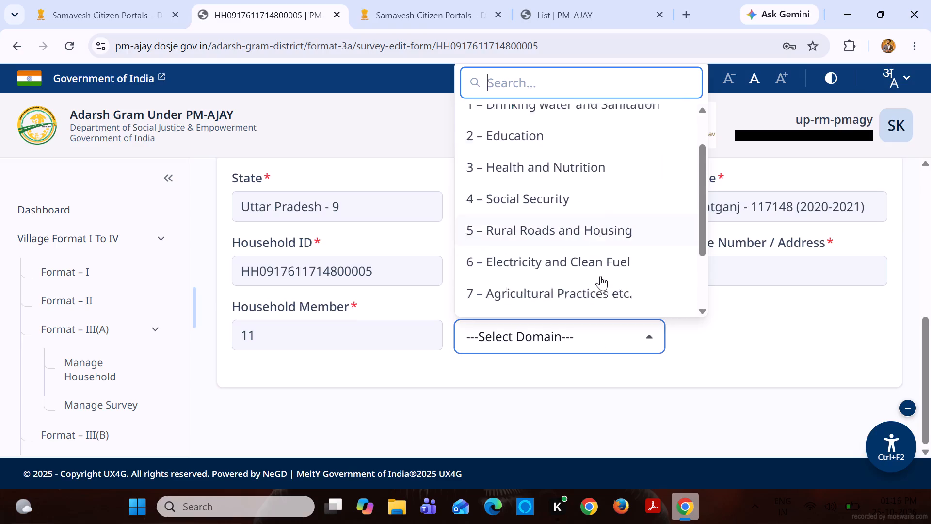
scroll(600, 276, "down", 1)
left_click(535, 205)
Set house number 5's involvement in farming to No under indicator 7.1 and save the answers.
scroll(602, 298, "down", 2)
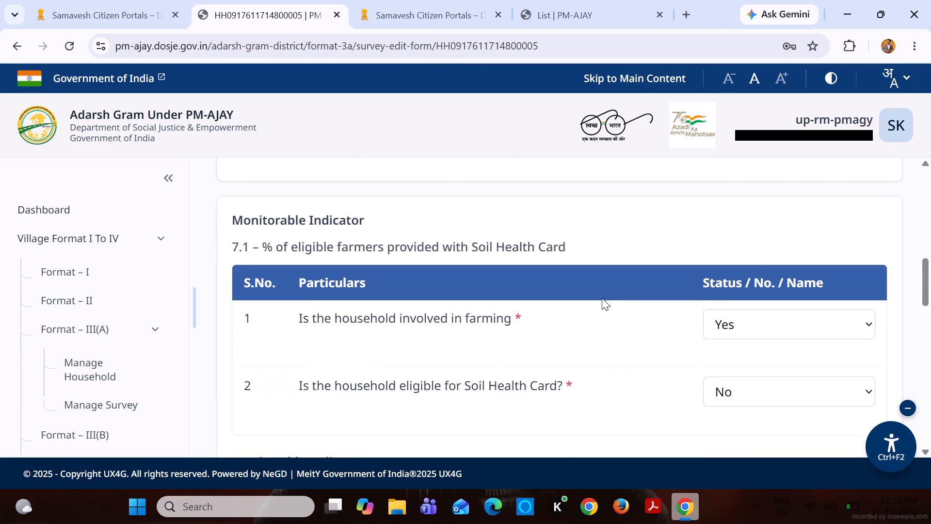
scroll(602, 298, "down", 1)
left_click_drag(769, 327, 724, 391)
left_click(724, 391)
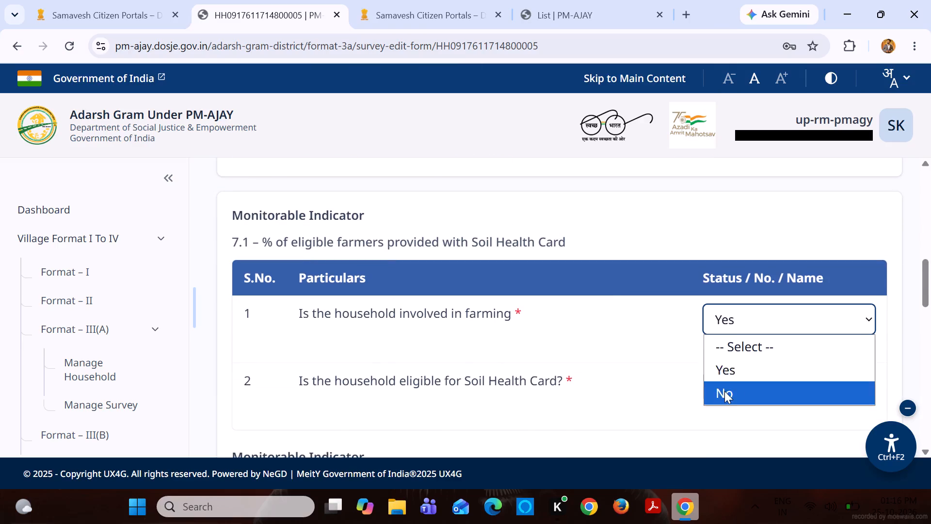
scroll(724, 391, "down", 6)
left_click(854, 351)
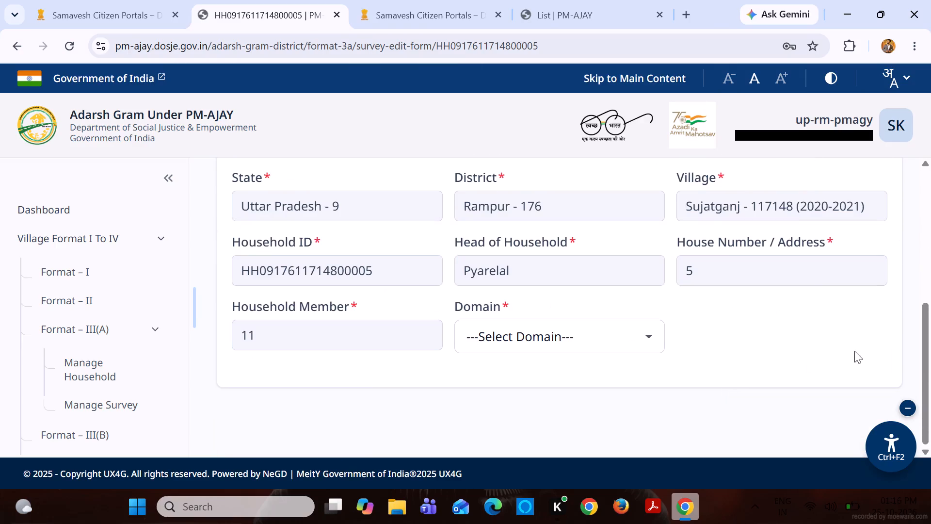
Check the Format – III(B) list for the pending households that follow house number 5.
left_click(595, 0)
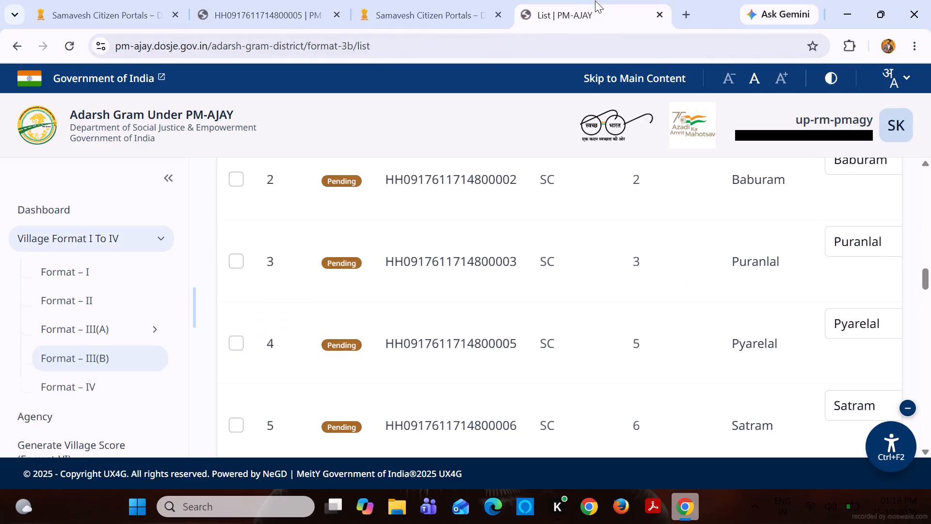
scroll(604, 238, "down", 3)
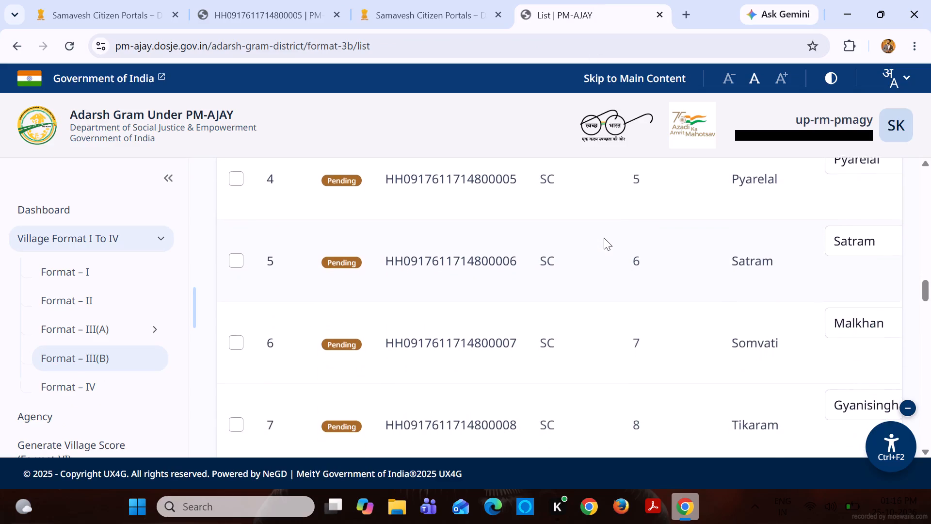
scroll(604, 238, "down", 3)
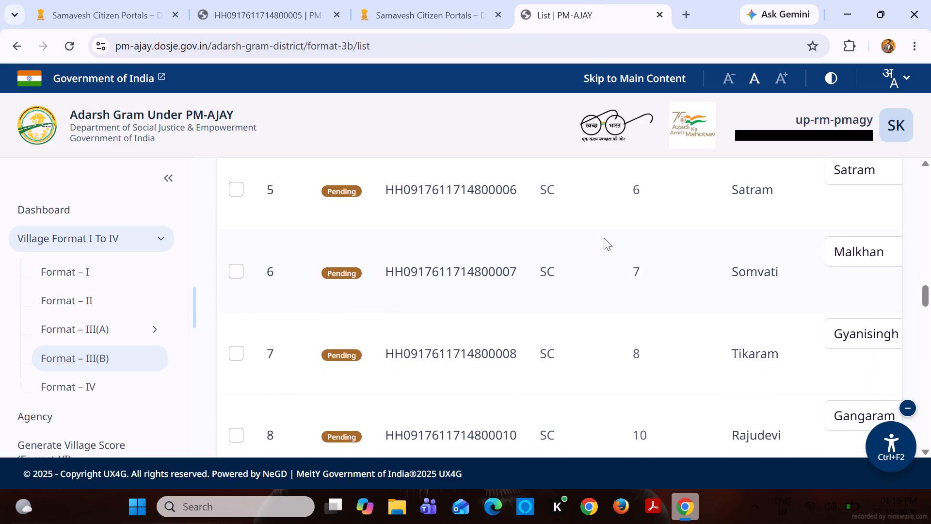
Go back to the survey household list, open house number 6 for editing and choose domain 7 – Agricultural Practices etc.
left_click(309, 0)
scroll(610, 233, "up", 5)
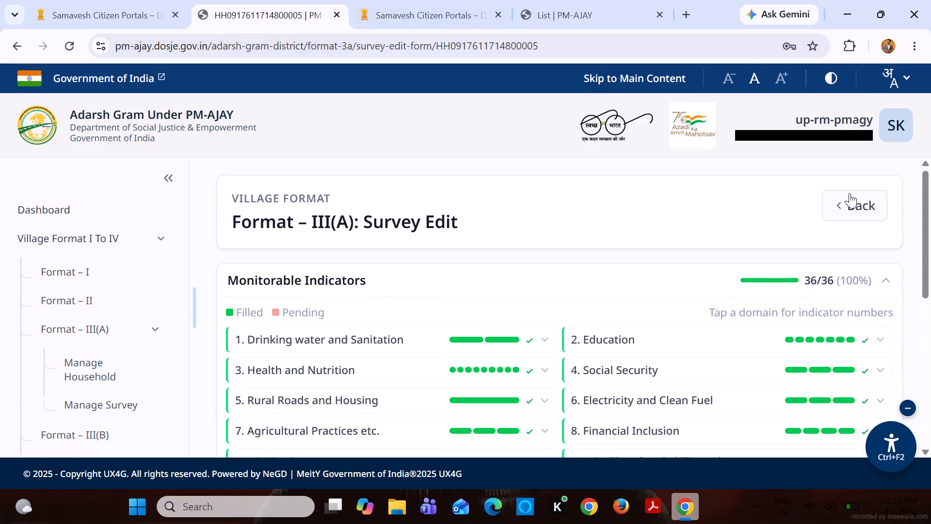
left_click(850, 193)
scroll(763, 287, "down", 19)
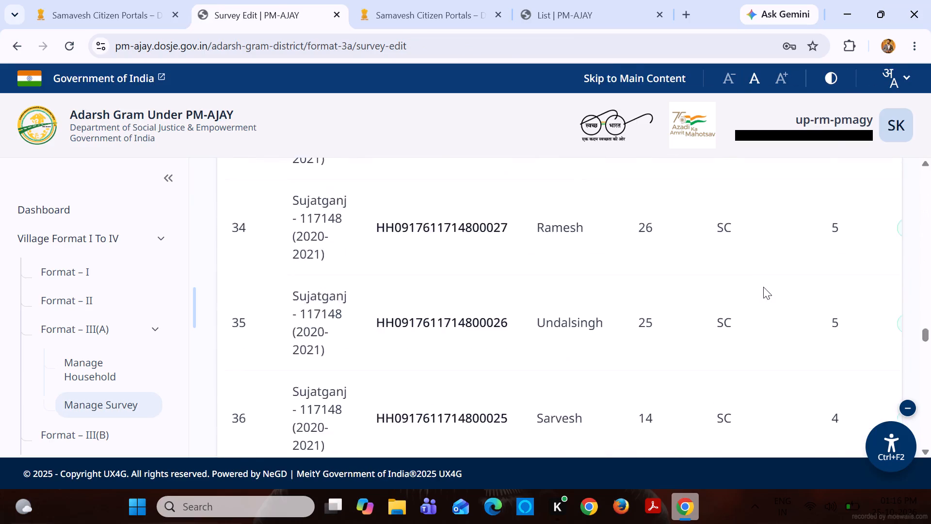
scroll(763, 287, "down", 7)
scroll(763, 287, "left", 6)
scroll(763, 287, "up", 1)
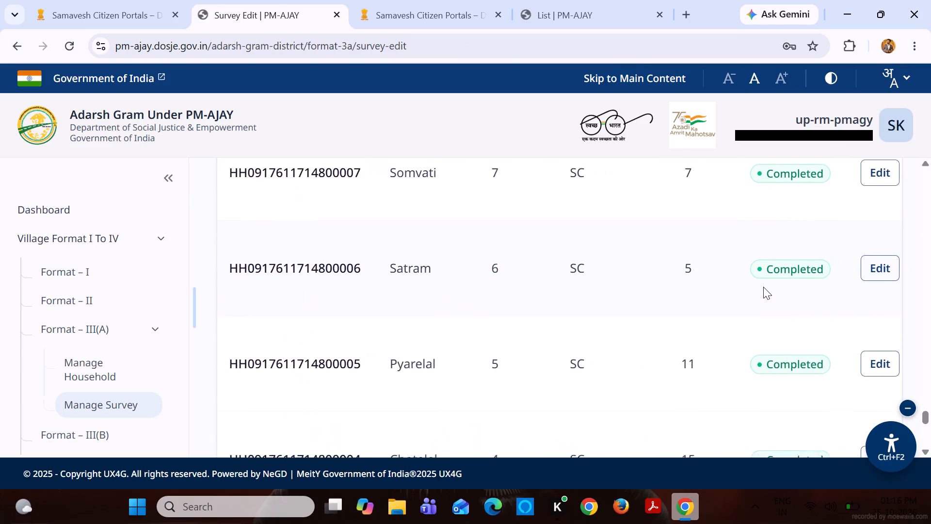
scroll(763, 287, "up", 1)
left_click(878, 268)
scroll(718, 330, "down", 8)
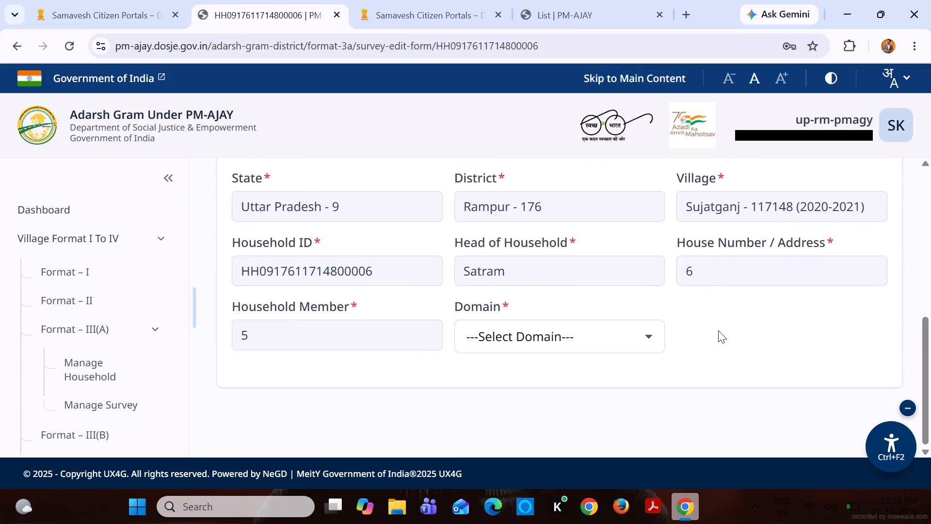
left_click(604, 338)
scroll(595, 226, "down", 4)
left_click(562, 208)
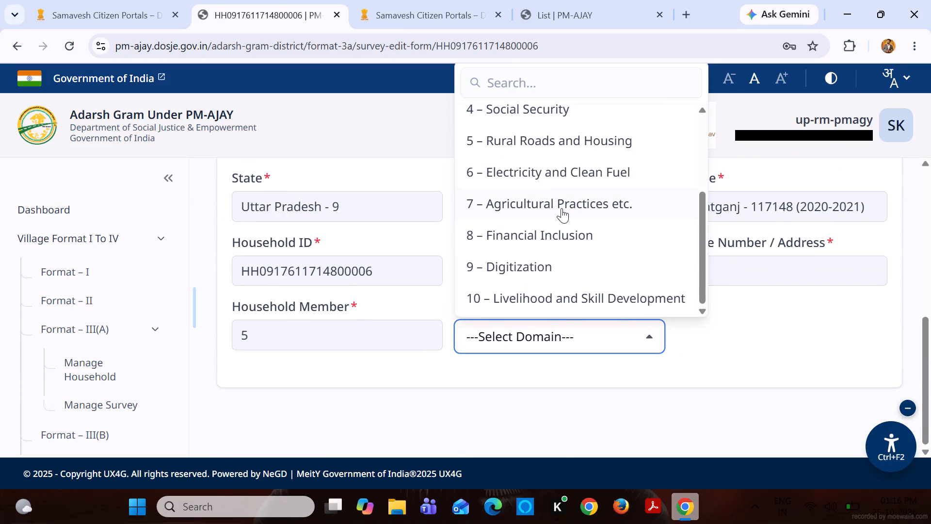
Set house number 6's involvement in farming to No under indicator 7.1, save the answers and return to the household list.
scroll(676, 285, "down", 3)
left_click_drag(793, 292, 738, 365)
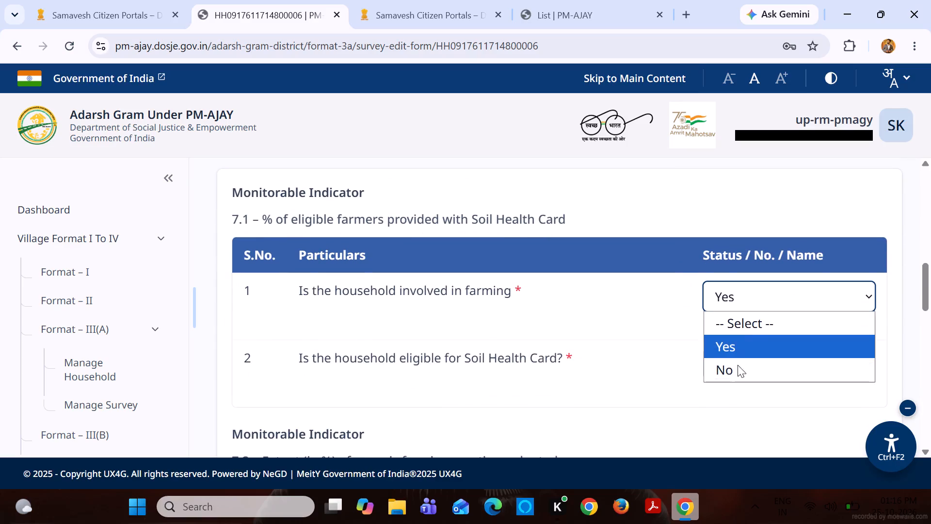
left_click_drag(738, 365, 737, 365)
left_click(737, 365)
scroll(737, 365, "down", 9)
left_click(851, 368)
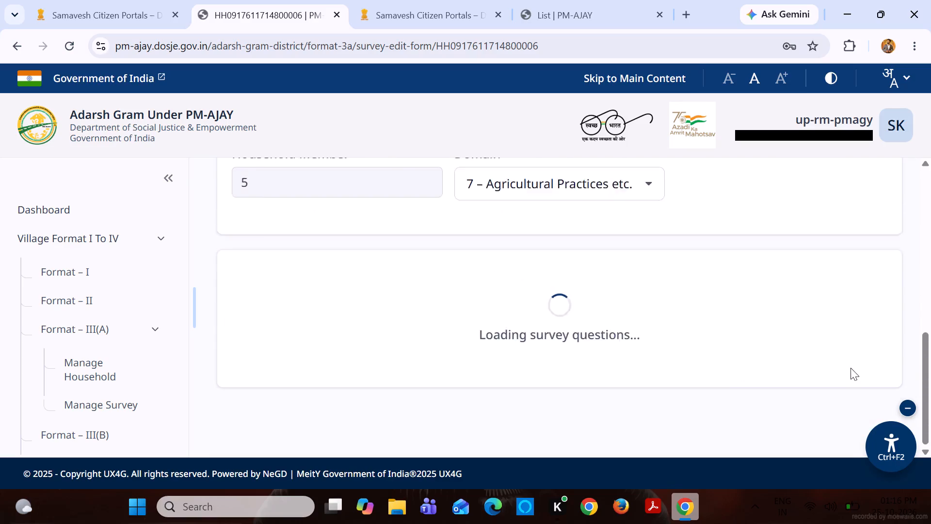
scroll(695, 248, "up", 8)
left_click(847, 205)
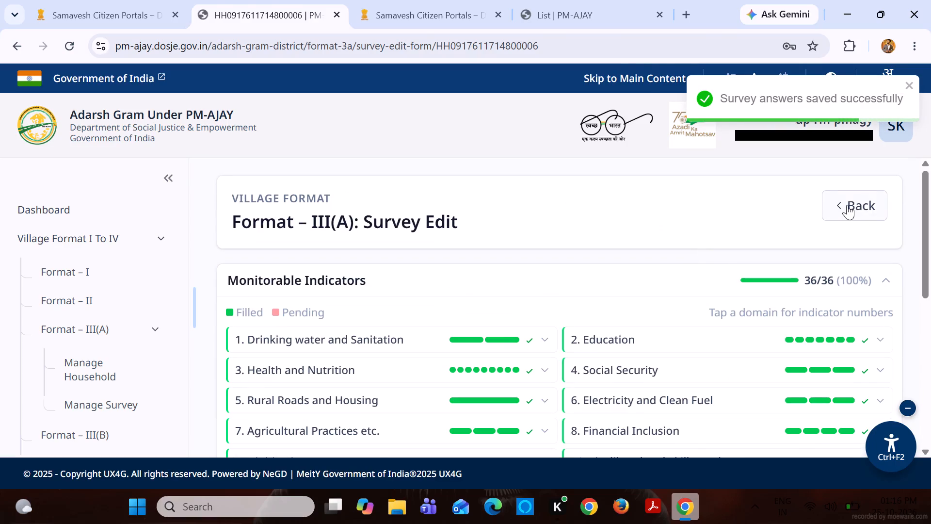
Open the survey of house number 7 for editing and choose domain 7 – Agricultural Practices etc.
scroll(746, 323, "down", 13)
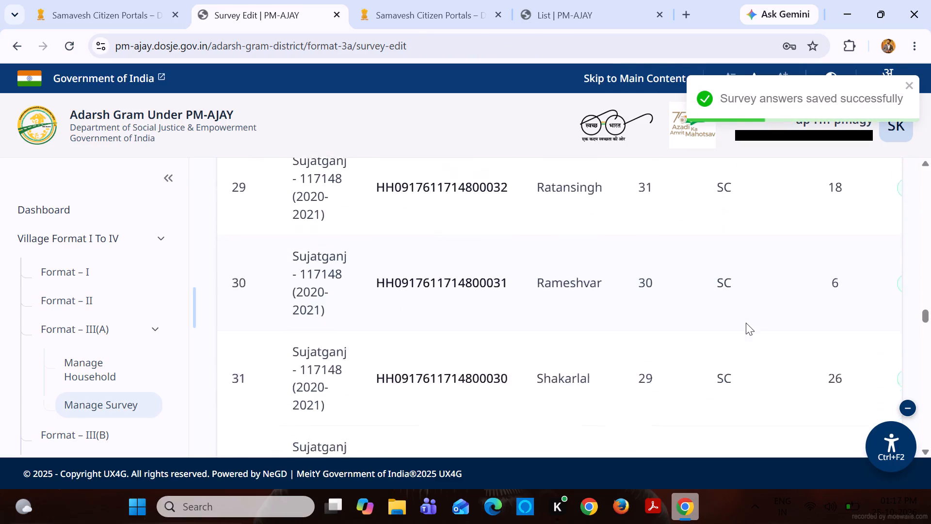
scroll(746, 323, "down", 9)
scroll(746, 323, "left", 8)
scroll(746, 323, "down", 1)
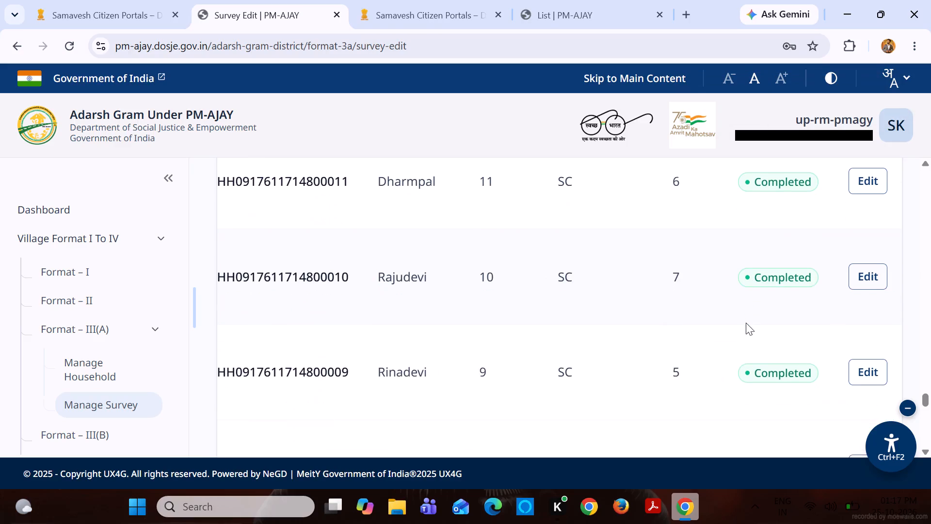
scroll(746, 320, "down", 2)
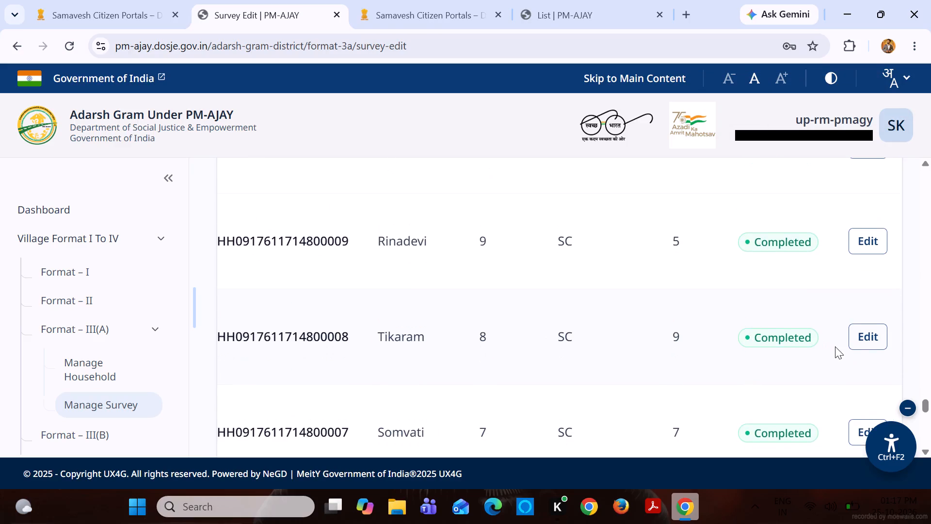
scroll(835, 346, "down", 1)
left_click(875, 322)
scroll(728, 275, "down", 11)
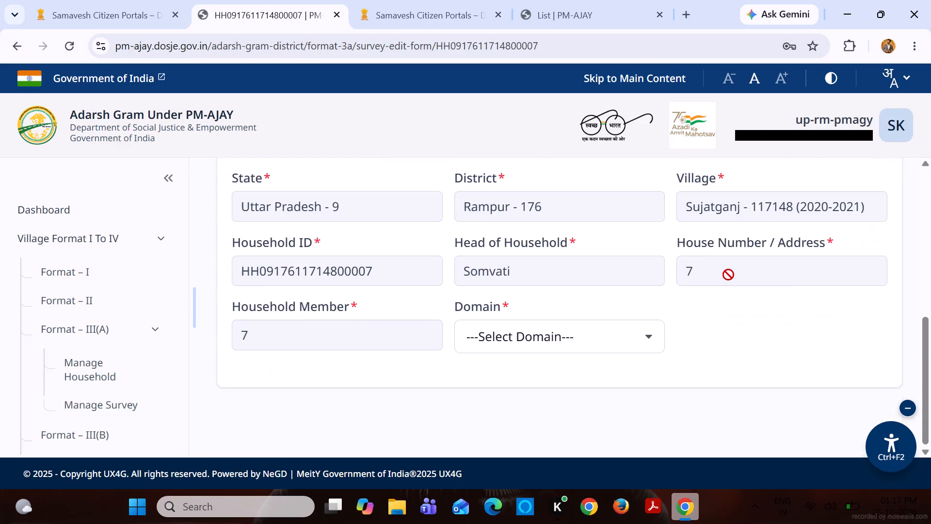
left_click(605, 332)
scroll(602, 257, "down", 6)
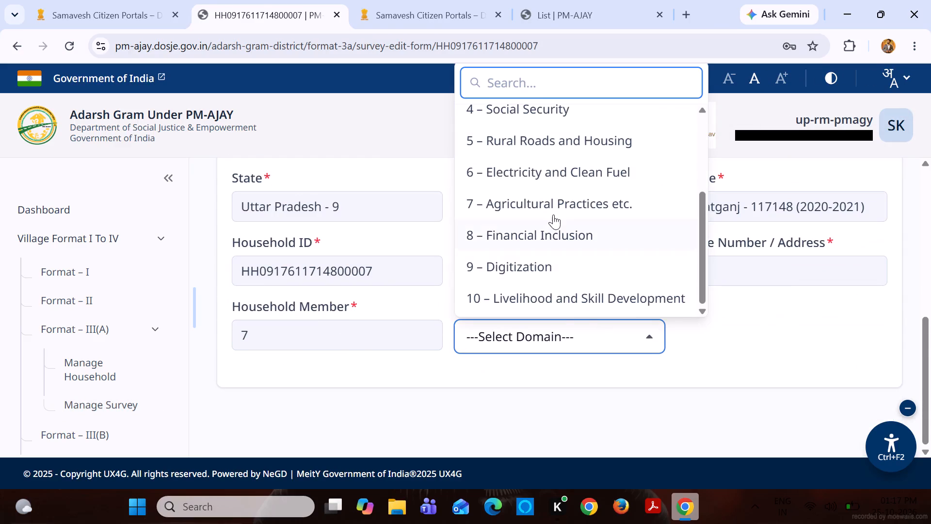
left_click(553, 212)
Set house number 7's involvement in farming to No under indicator 7.1, save the answers and return to the household list.
scroll(661, 273, "down", 5)
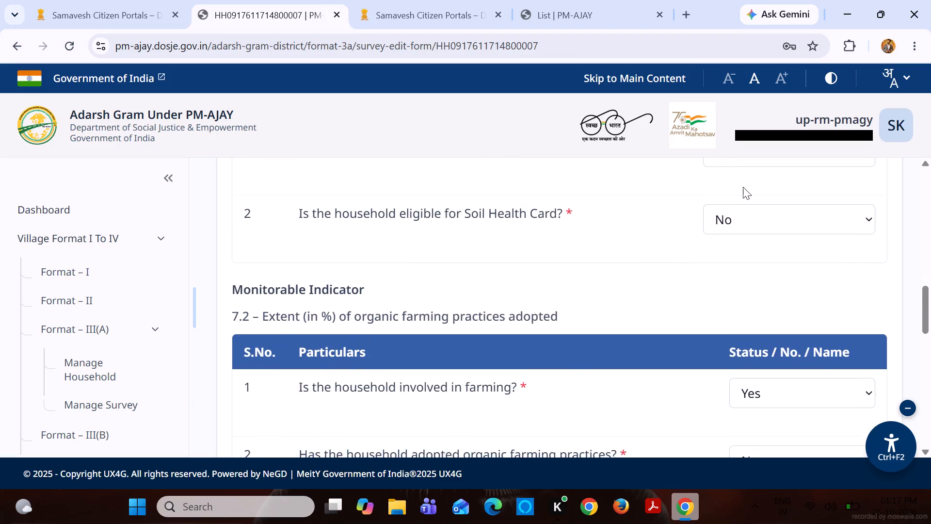
scroll(743, 187, "up", 1)
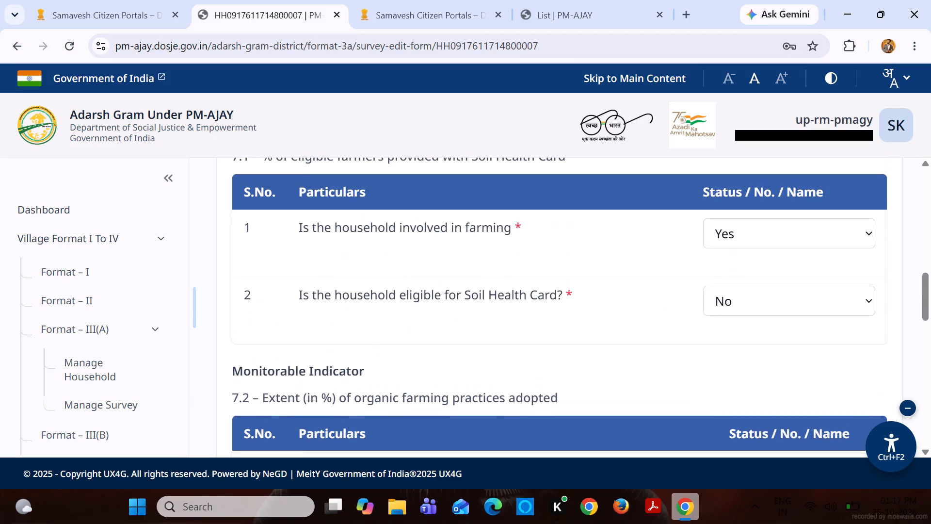
left_click(805, 239)
left_click(752, 304)
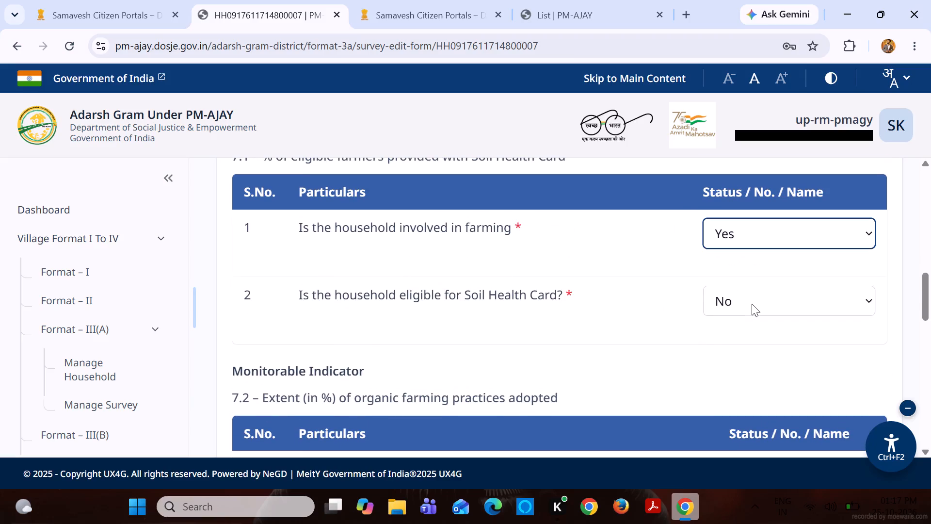
scroll(752, 304, "down", 8)
left_click(853, 353)
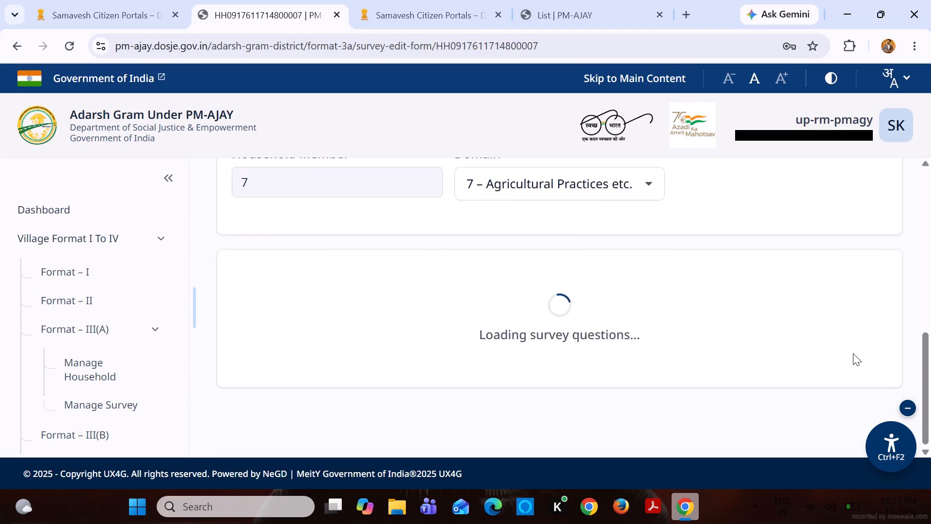
scroll(706, 298, "up", 6)
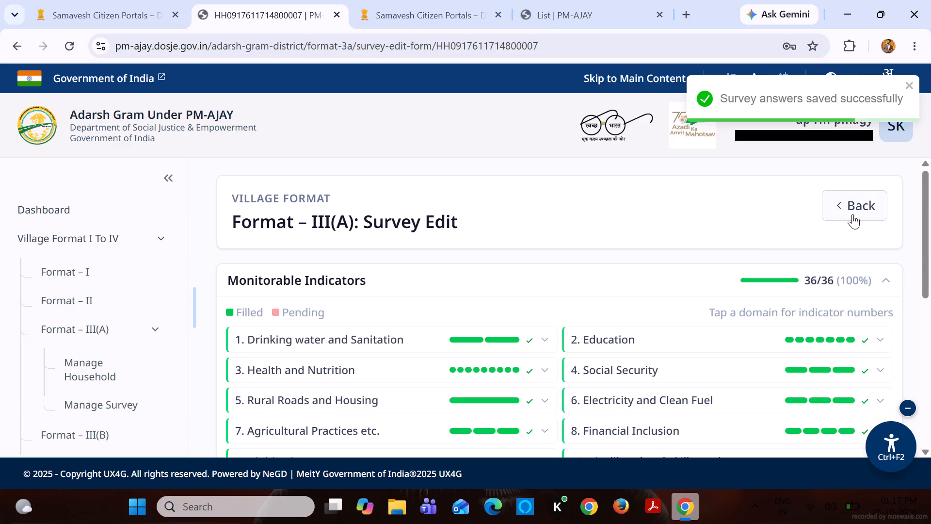
left_click(852, 214)
Open the survey of house number 8 for editing and choose domain 7 – Agricultural Practices etc.
scroll(764, 287, "down", 20)
scroll(764, 287, "down", 2)
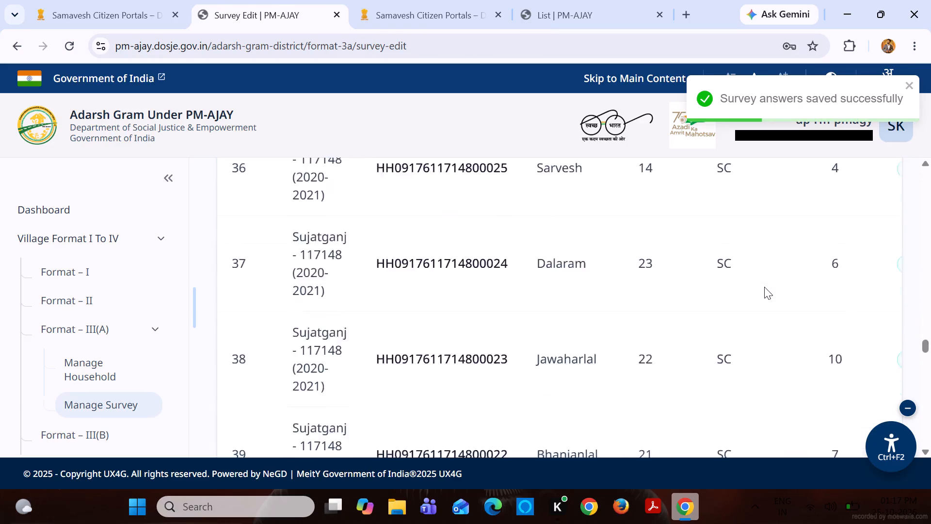
scroll(764, 287, "down", 3)
scroll(764, 287, "up", 4)
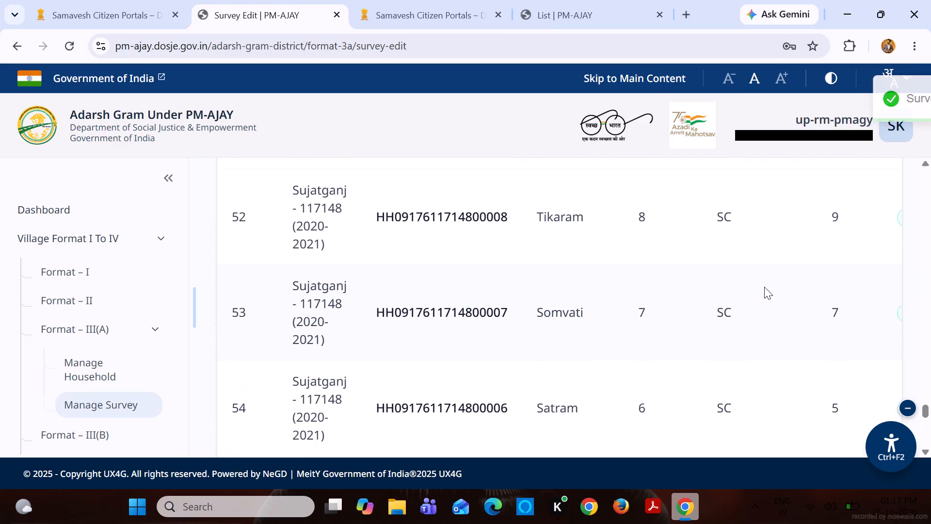
scroll(764, 287, "up", 3)
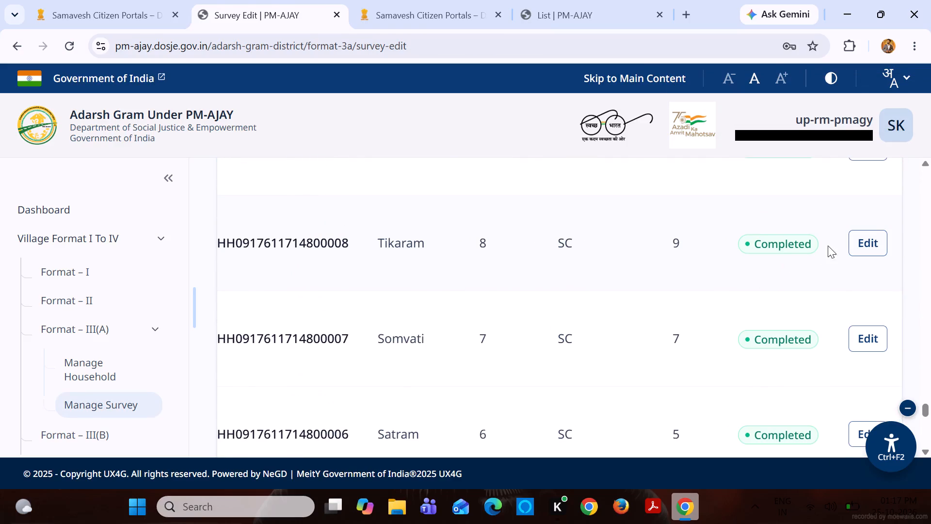
left_click(863, 239)
scroll(806, 275, "down", 9)
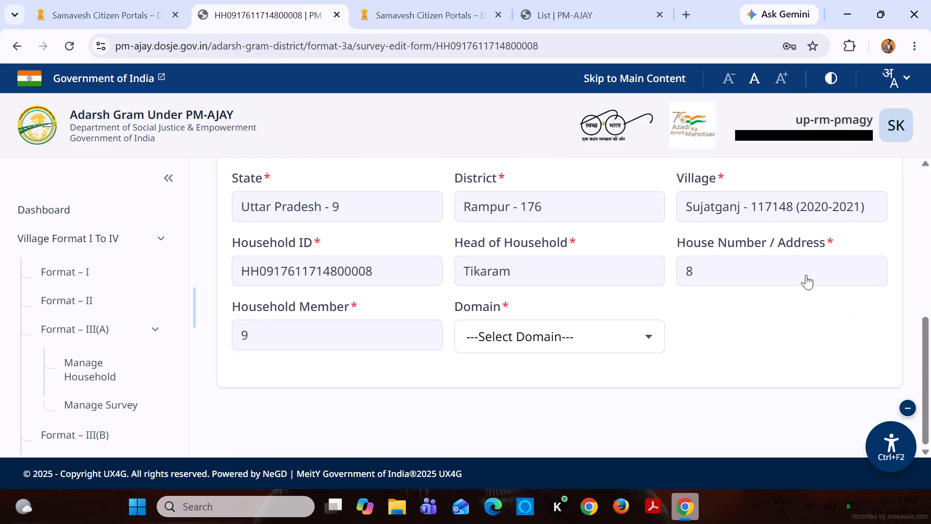
left_click(641, 332)
scroll(625, 276, "down", 6)
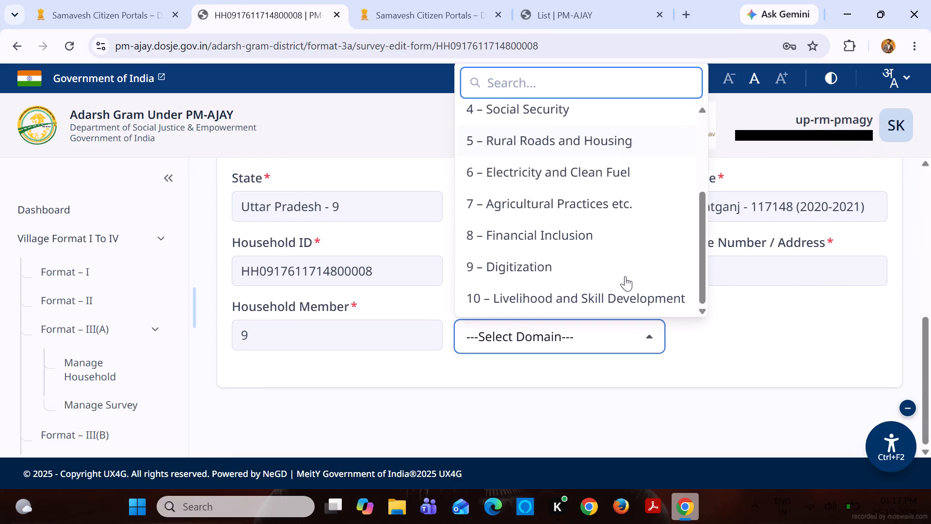
scroll(625, 276, "down", 2)
left_click(538, 189)
Set house number 8's involvement in farming to No under indicator 7.1, save the answers and return to the household list.
scroll(681, 318, "down", 5)
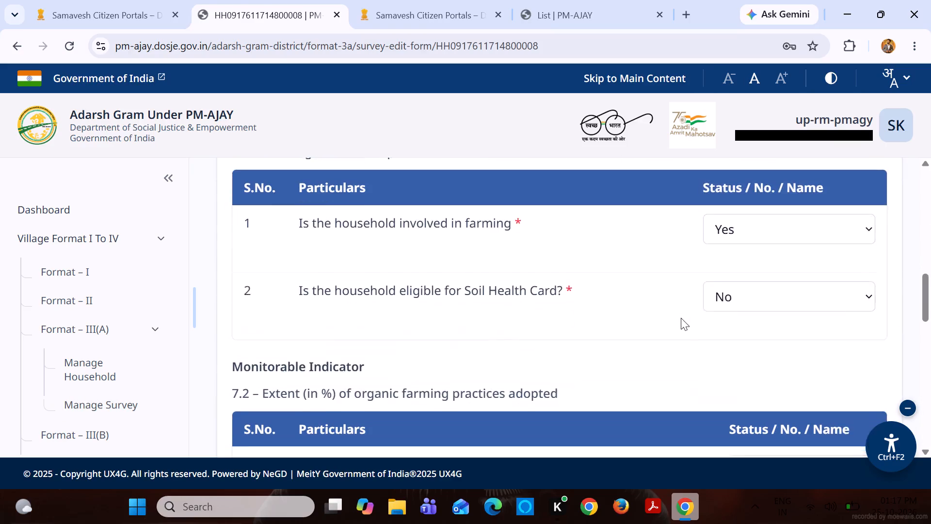
left_click(783, 216)
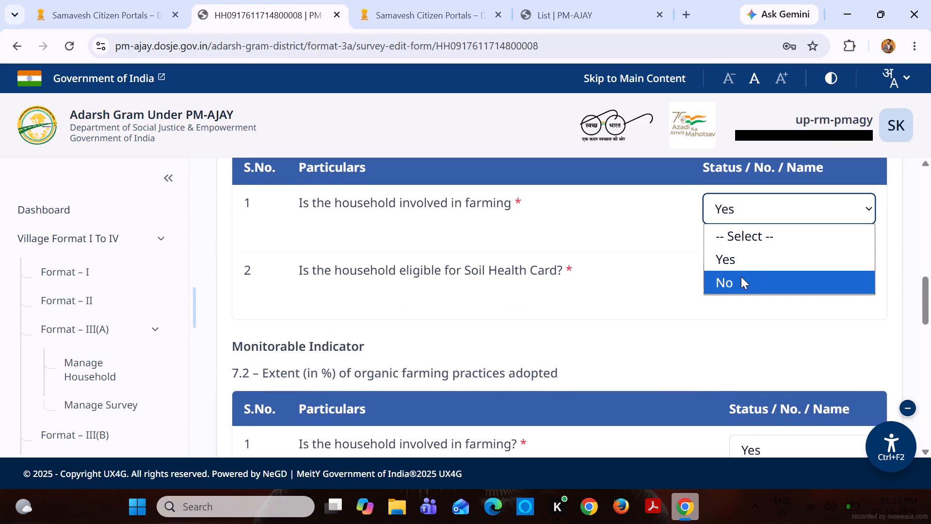
left_click(741, 277)
scroll(741, 277, "down", 8)
left_click(838, 361)
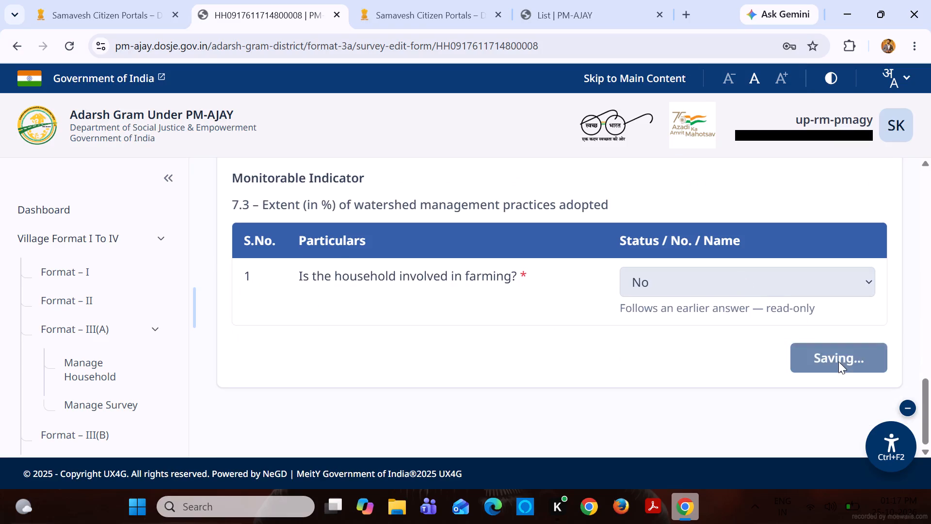
scroll(761, 267, "up", 11)
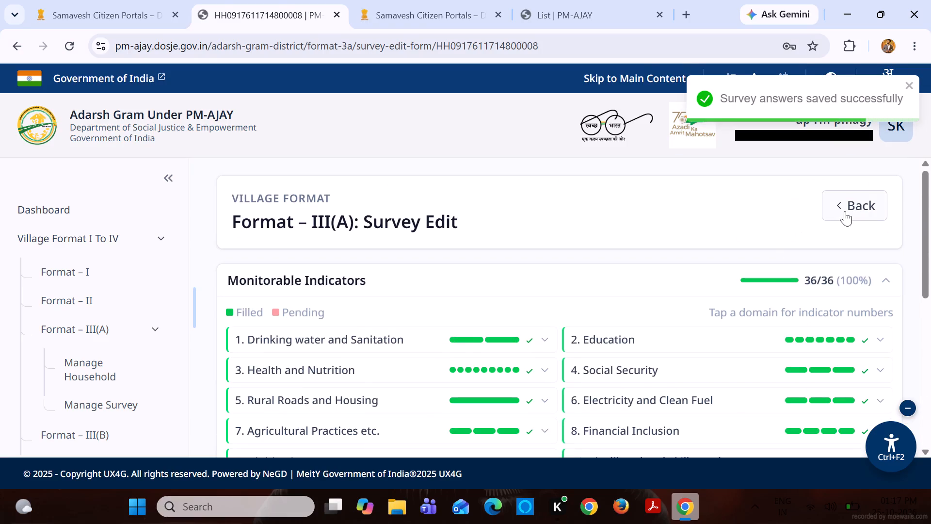
left_click(845, 211)
Open the survey of house number 10 for editing and choose domain 7 – Agricultural Practices etc.
scroll(733, 315, "down", 7)
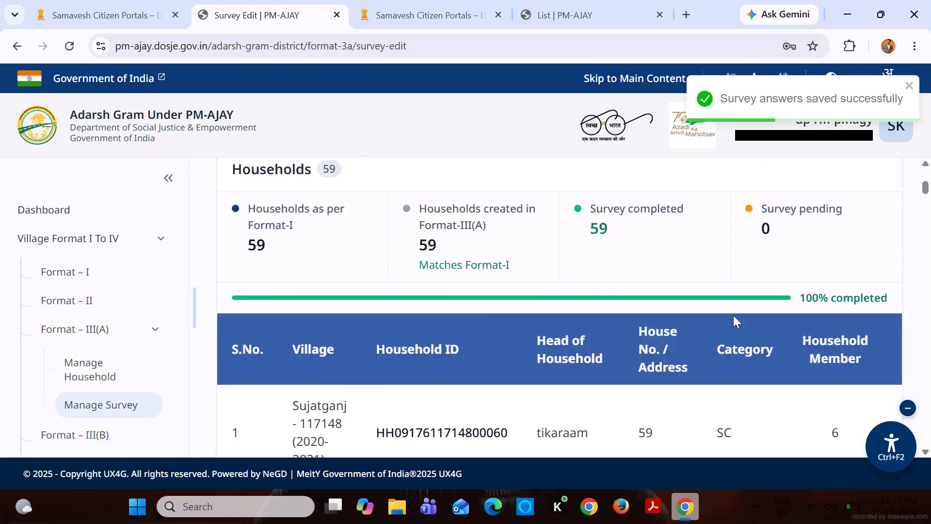
scroll(733, 315, "down", 20)
scroll(733, 315, "down", 1)
scroll(733, 315, "up", 1)
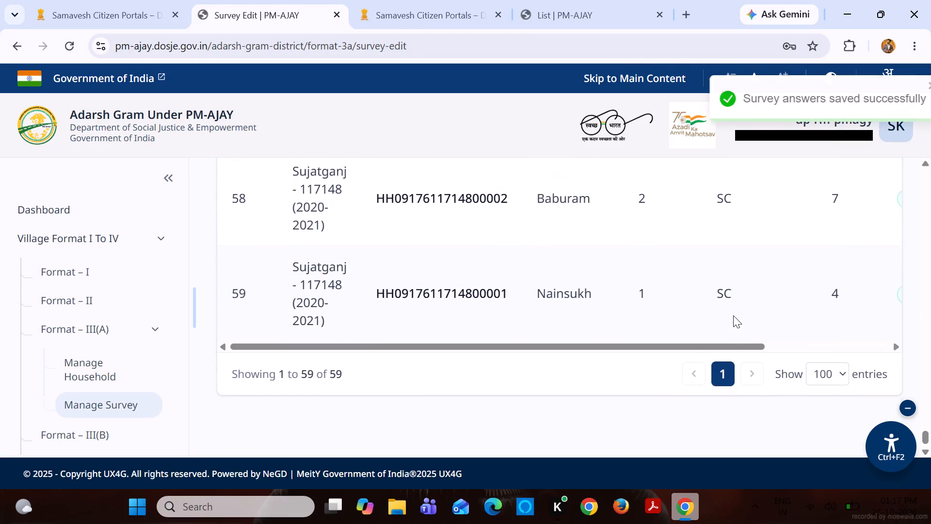
scroll(733, 315, "up", 6)
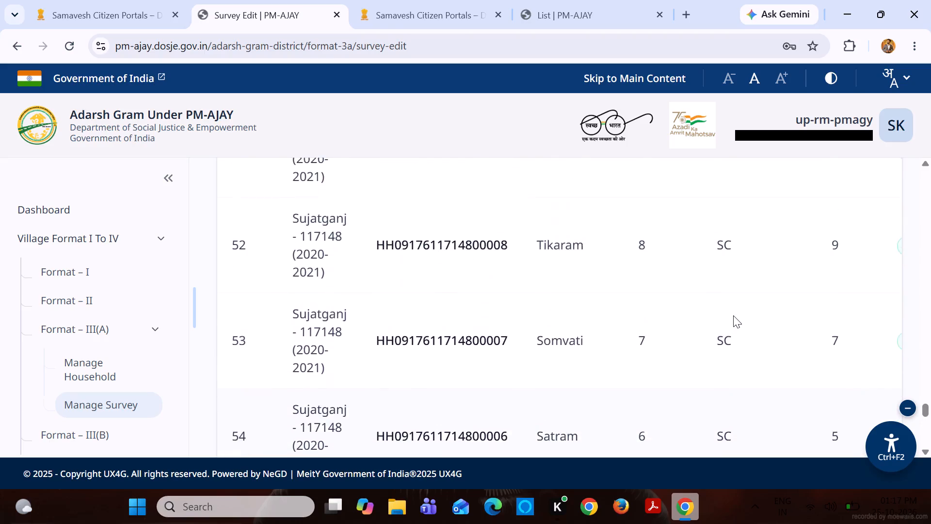
scroll(733, 315, "up", 4)
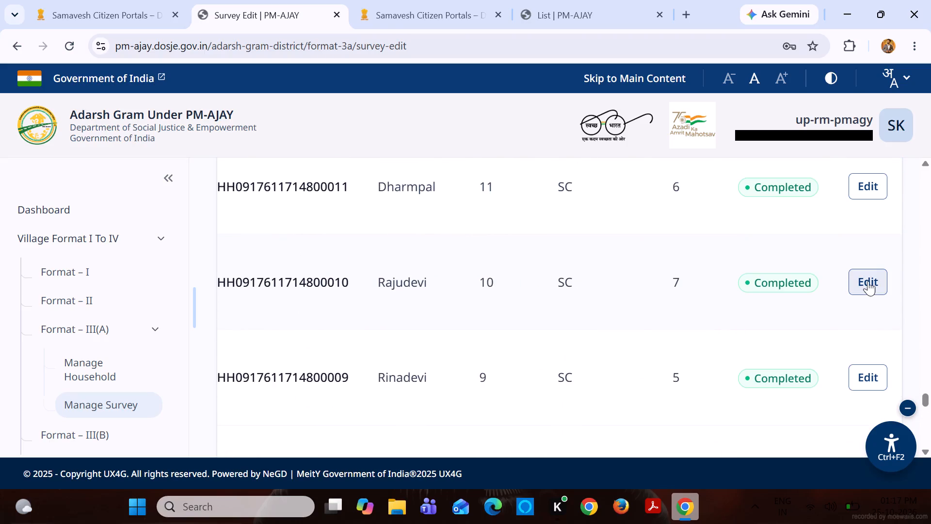
left_click(868, 281)
scroll(706, 325, "down", 10)
left_click(630, 332)
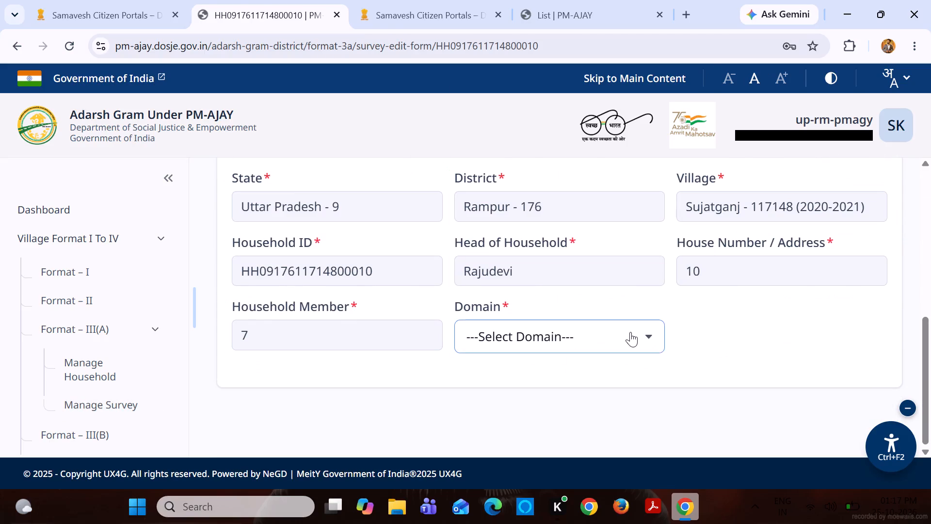
scroll(626, 232, "down", 9)
left_click(541, 192)
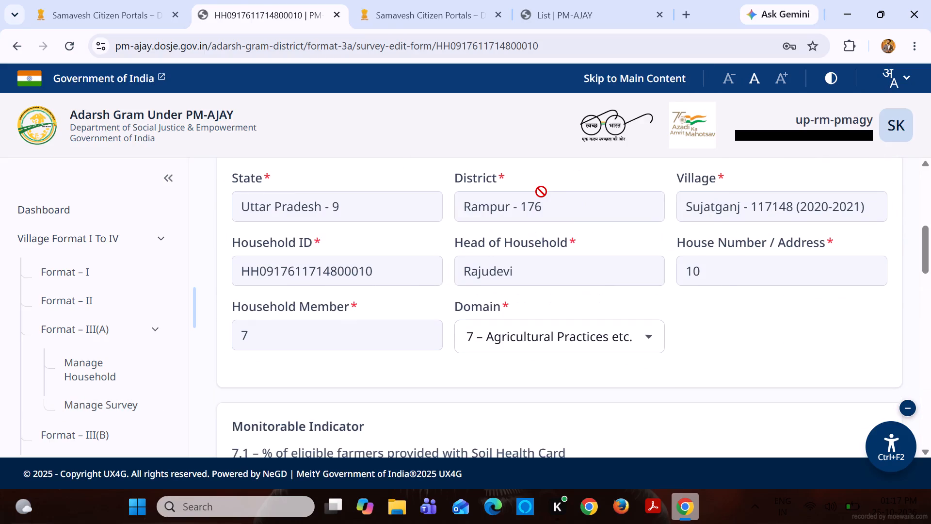
Set house number 10's involvement in farming to No under indicator 7.1, save the answers and return to the household list.
scroll(720, 296, "down", 4)
left_click(806, 243)
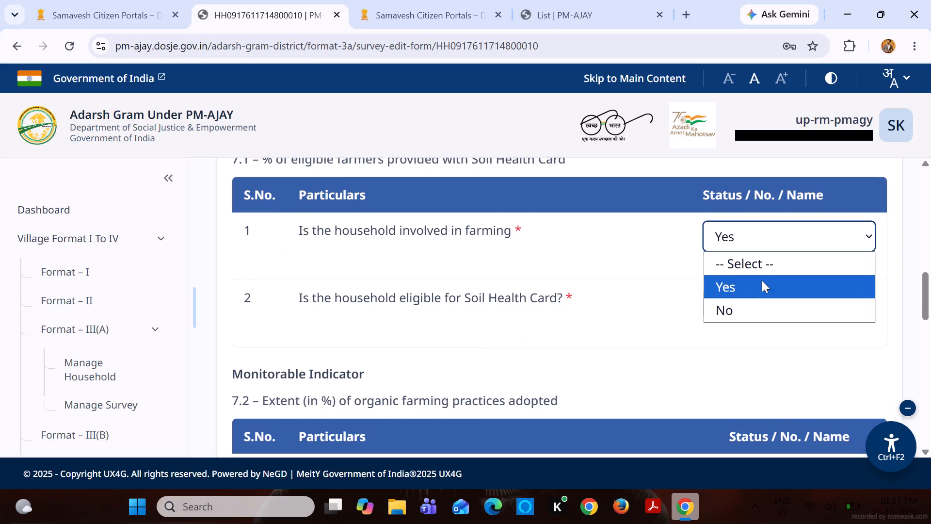
left_click(745, 297)
left_click(801, 227)
left_click(738, 310)
scroll(738, 310, "down", 6)
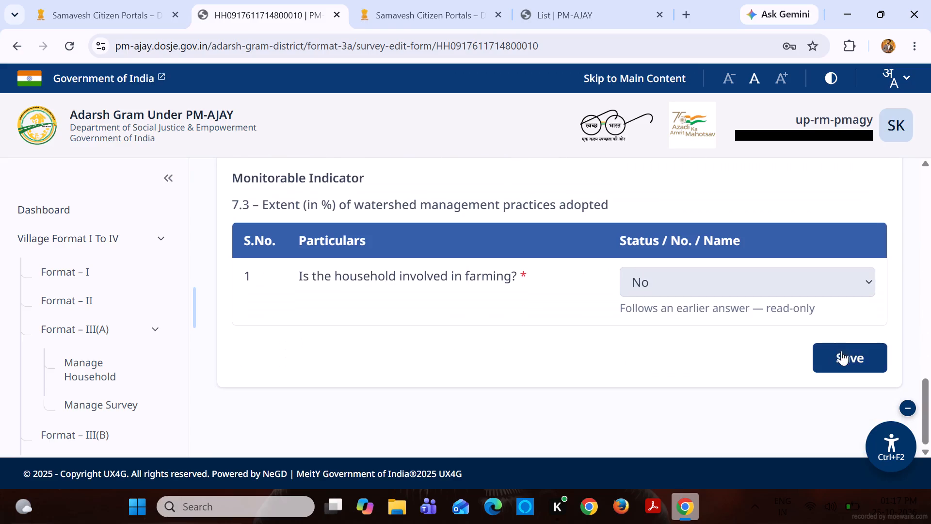
left_click(843, 356)
scroll(704, 242, "up", 18)
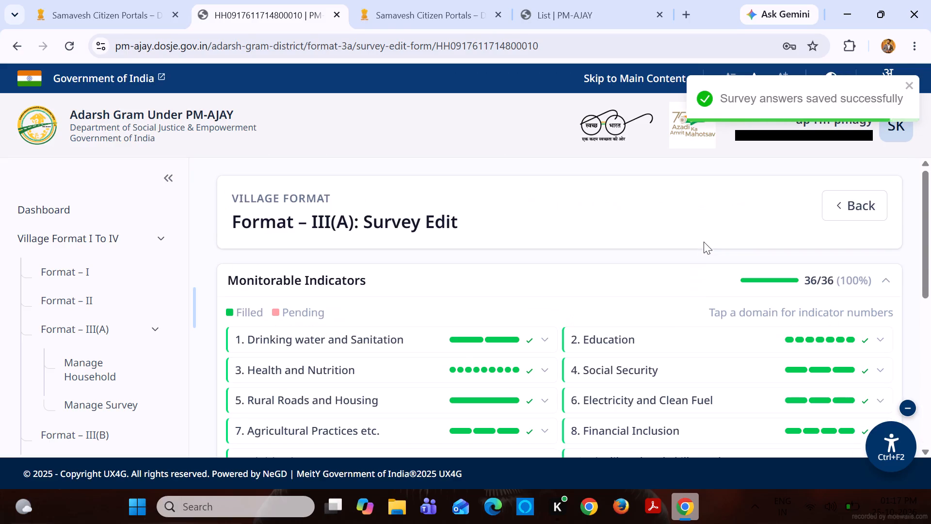
left_click(851, 189)
left_click(851, 195)
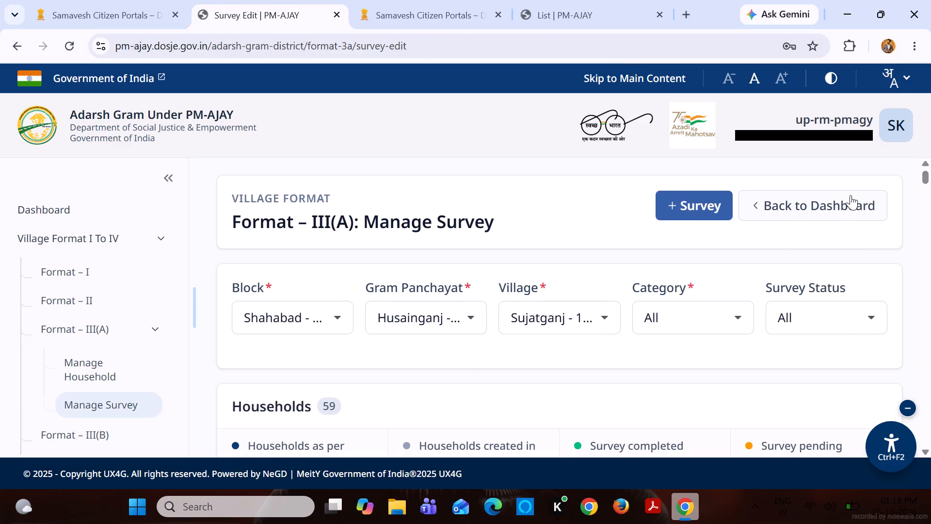
Check the Format – III(B) list for the pending households that follow house number 10.
left_click(616, 0)
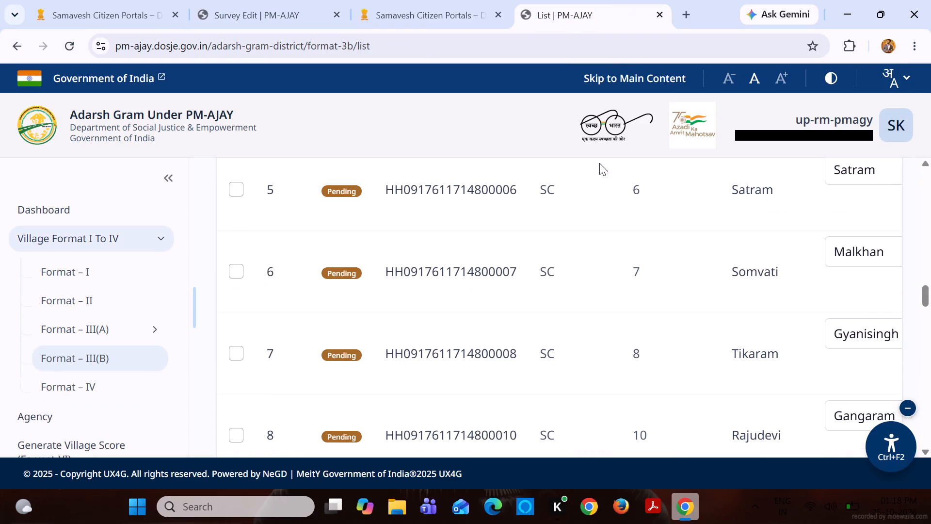
scroll(610, 257, "down", 3)
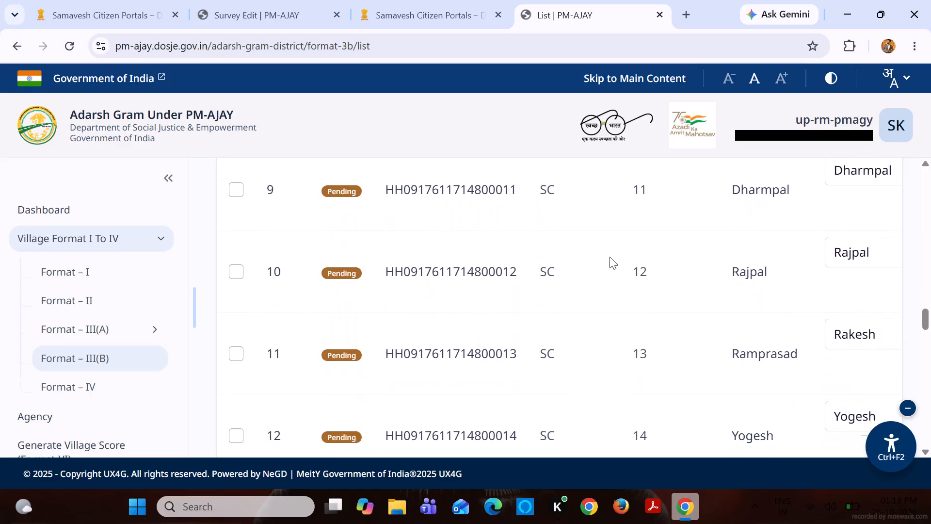
scroll(610, 257, "down", 2)
Go back to the survey household list, open house number 11 for editing and choose domain 7 – Agricultural Practices etc.
left_click(285, 19)
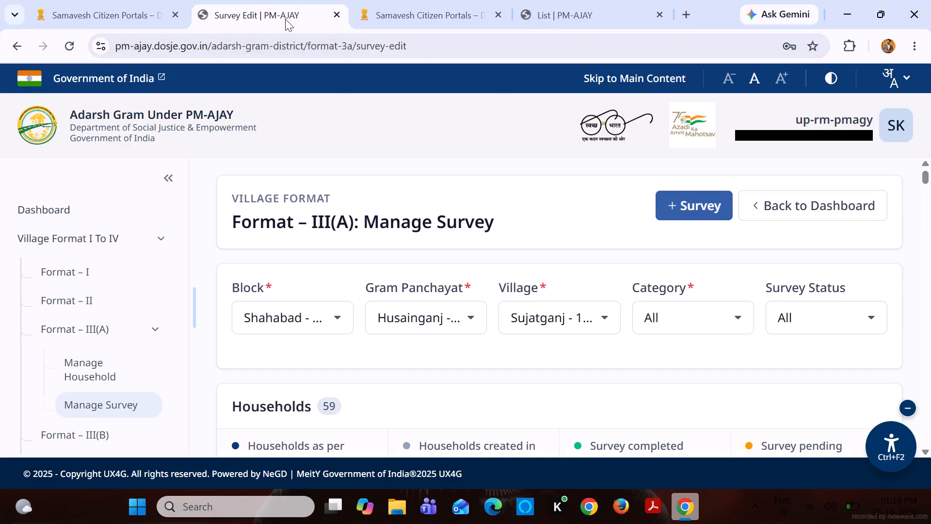
scroll(599, 263, "down", 16)
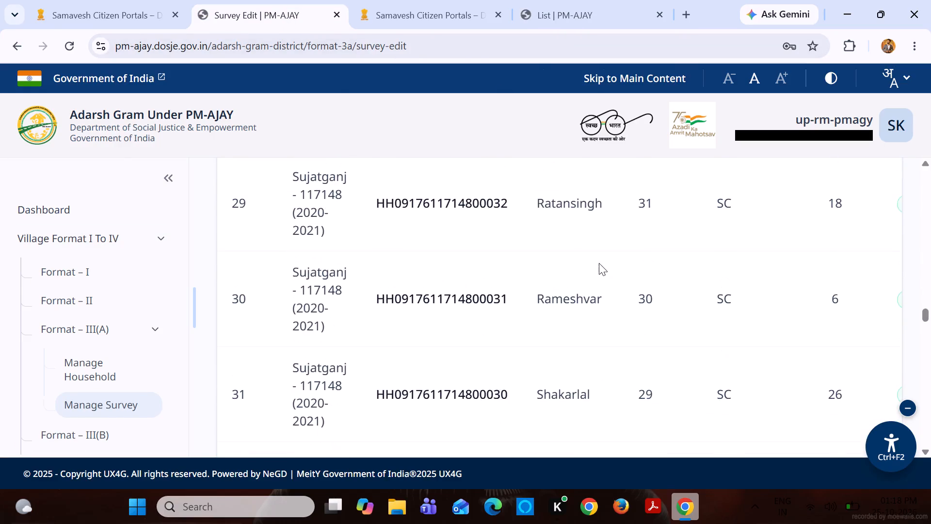
scroll(599, 263, "down", 10)
scroll(599, 263, "left", 4)
scroll(599, 263, "up", 1)
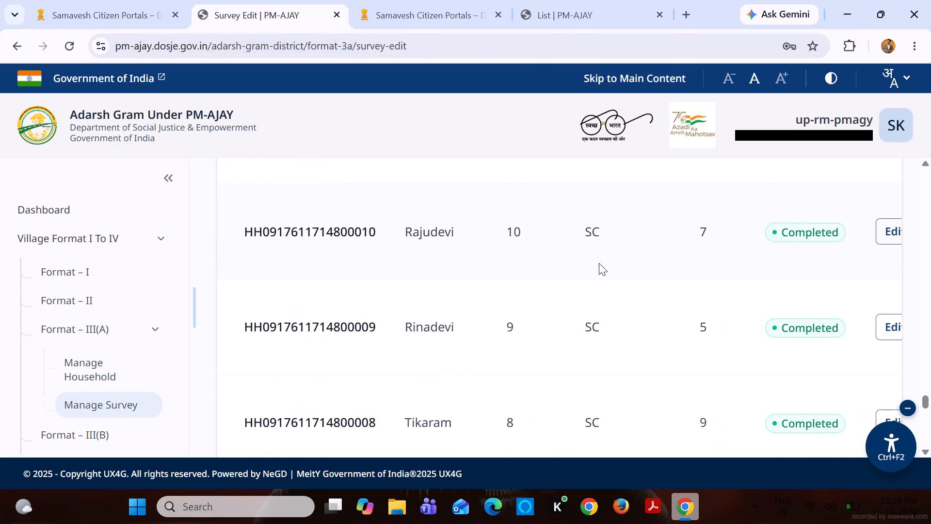
scroll(599, 263, "up", 1)
left_click(857, 262)
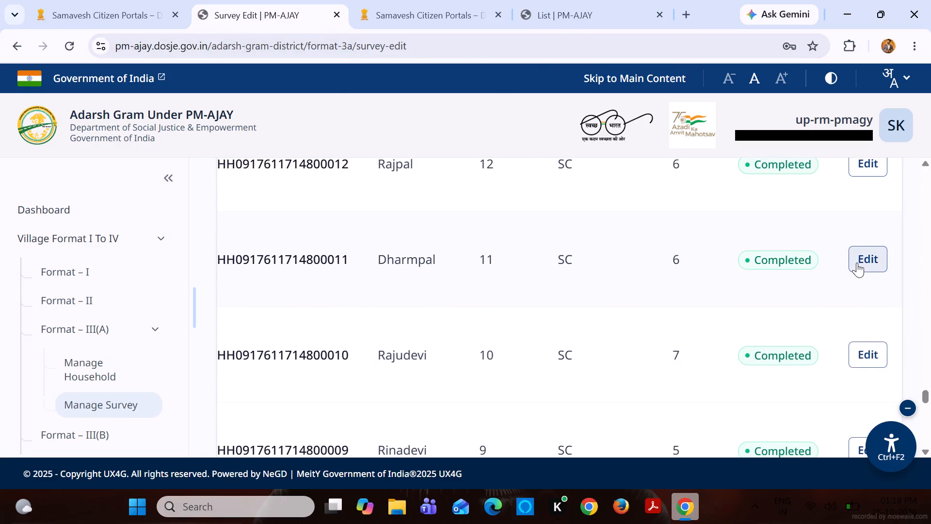
scroll(704, 309, "down", 9)
left_click(594, 339)
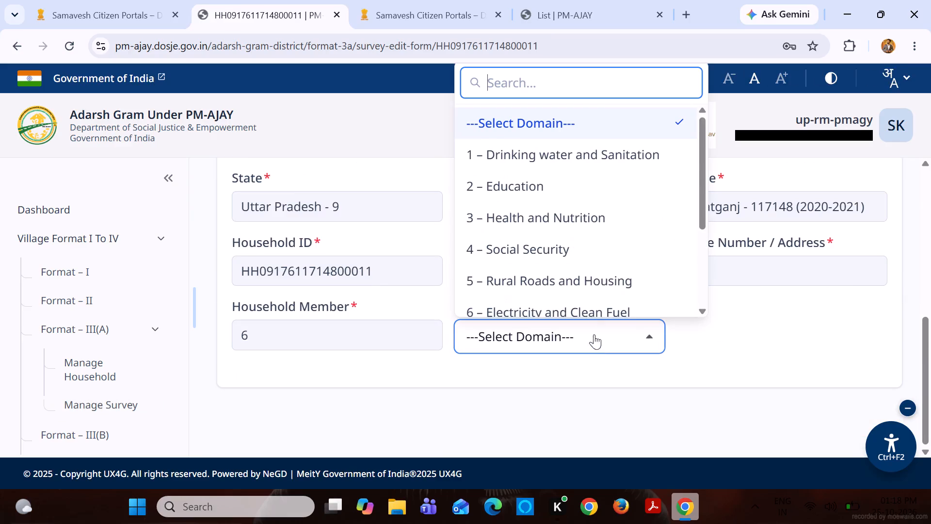
scroll(593, 250, "down", 7)
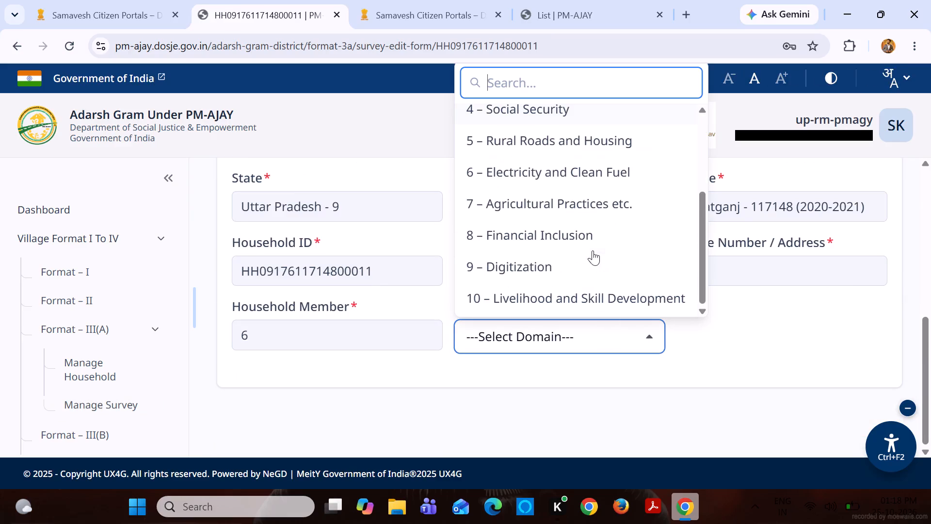
left_click(550, 201)
Set house number 11's involvement in farming to No under indicator 7.1, save the answers and return to the household list.
scroll(644, 327, "down", 5)
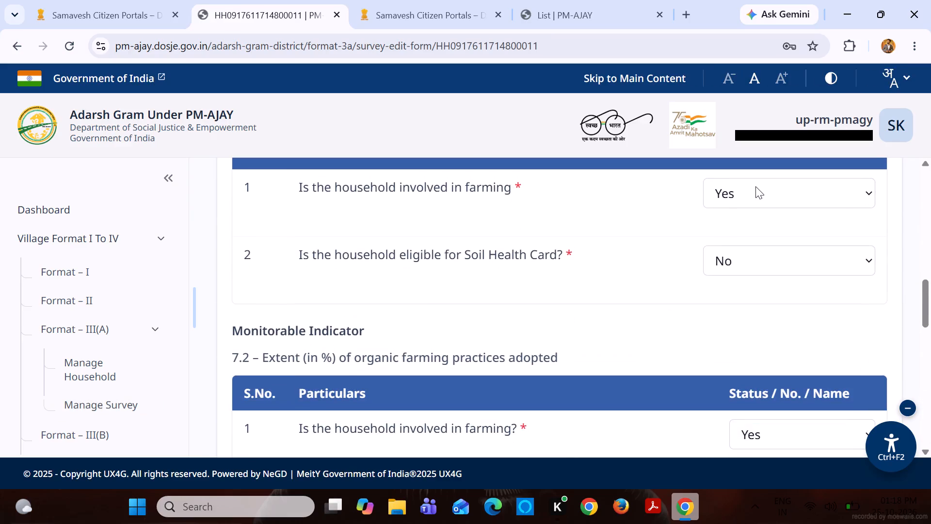
left_click(759, 190)
left_click(748, 274)
scroll(748, 274, "down", 8)
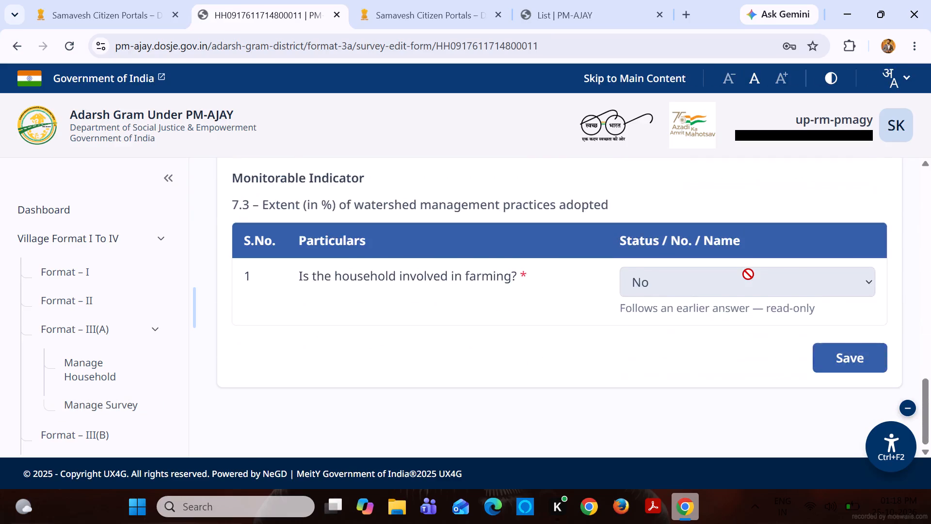
left_click(854, 354)
scroll(715, 323, "up", 8)
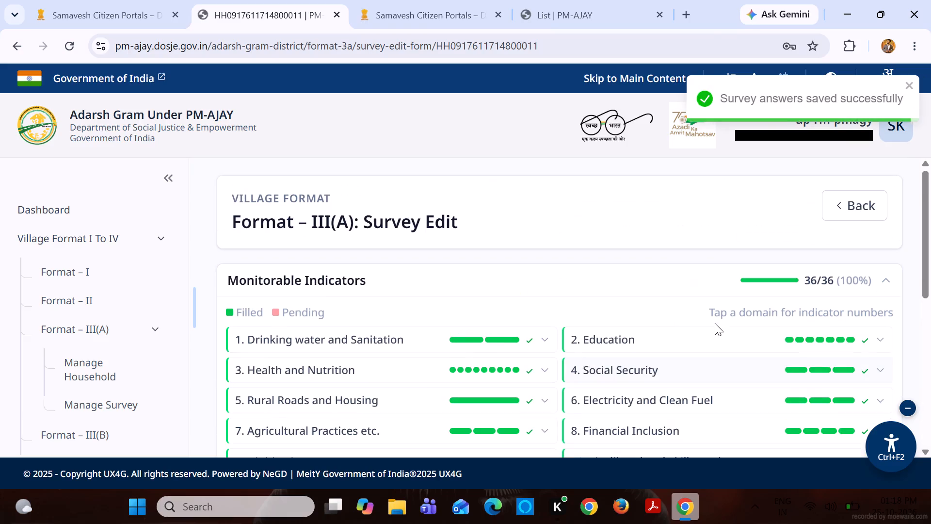
scroll(715, 323, "up", 1)
left_click(848, 194)
Open the survey of house number 12 for editing and choose domain 7 – Agricultural Practices etc.
scroll(793, 293, "down", 2)
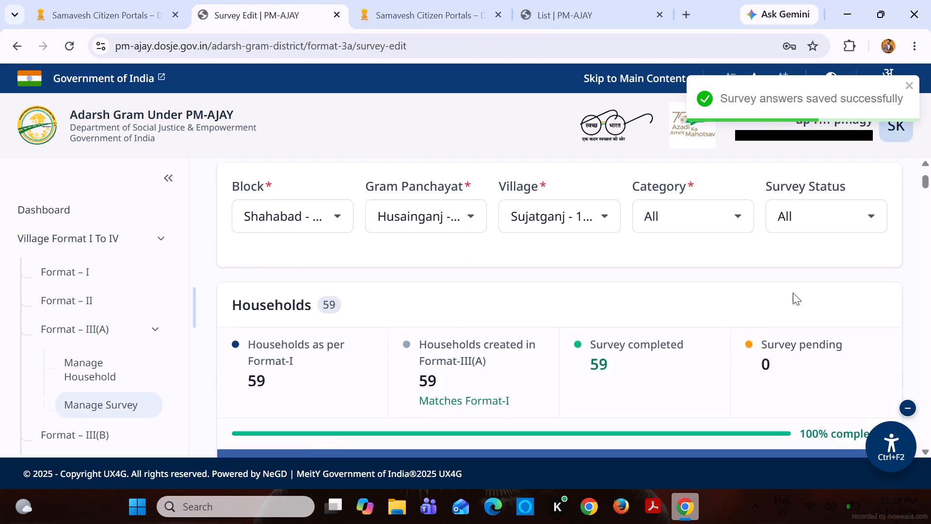
scroll(793, 293, "down", 13)
scroll(793, 293, "left", 4)
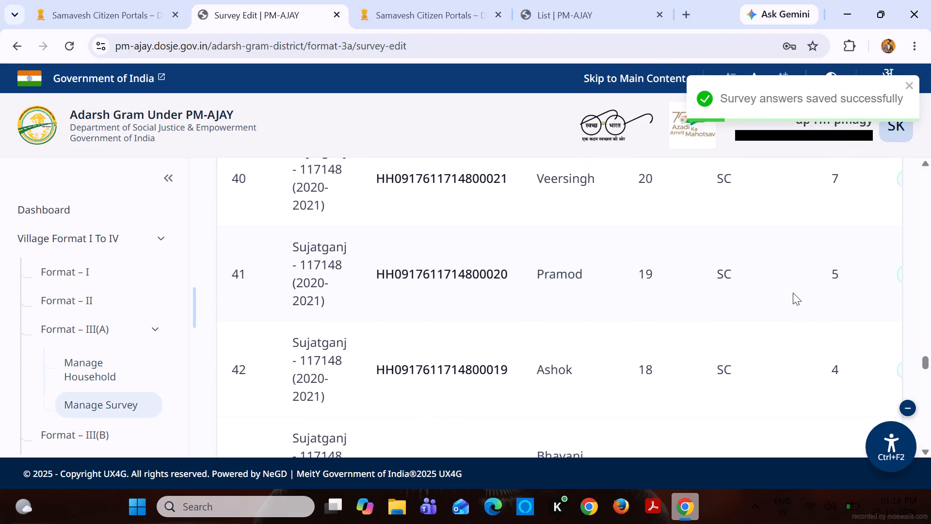
scroll(793, 293, "left", 4)
scroll(793, 293, "down", 6)
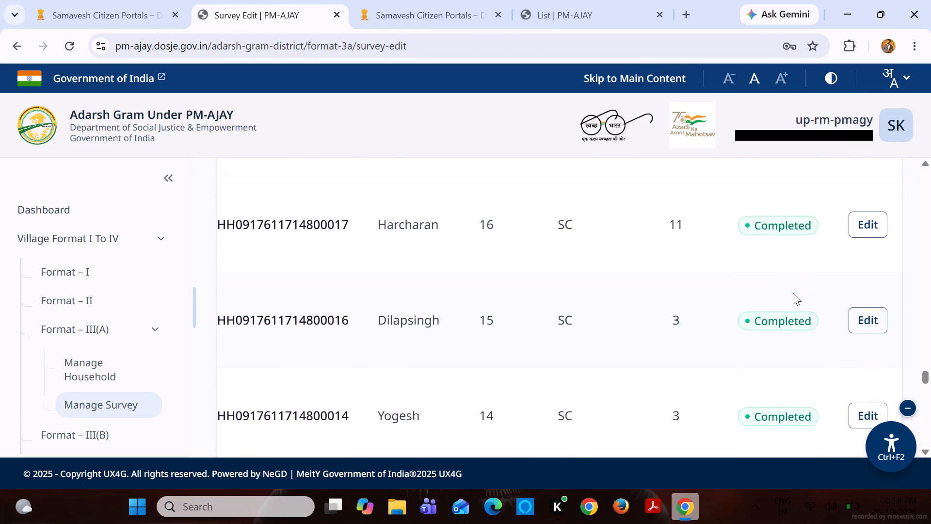
scroll(793, 293, "down", 6)
scroll(793, 293, "left", 4)
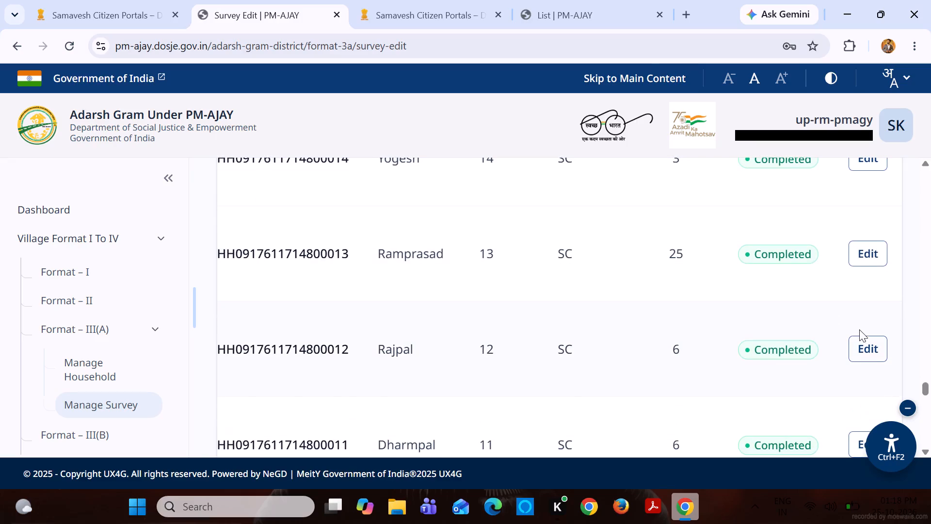
left_click(861, 343)
scroll(683, 342, "down", 8)
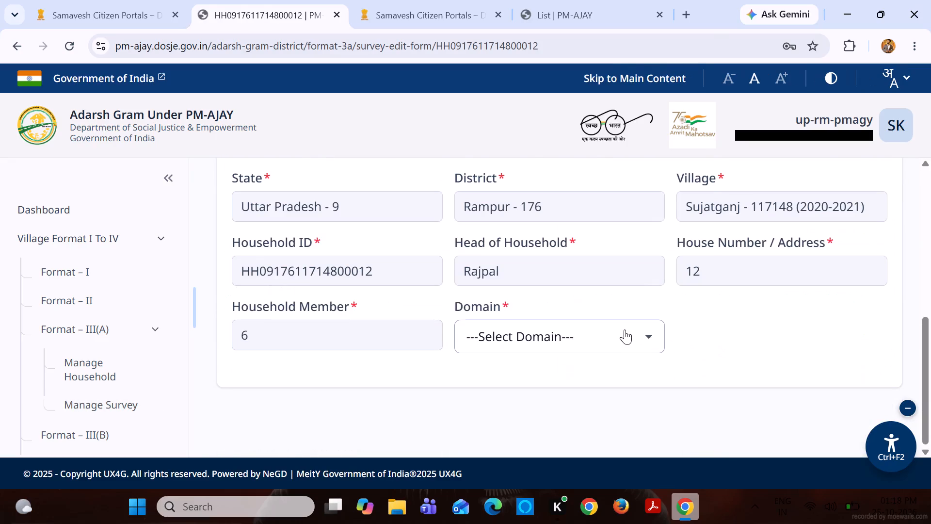
left_click(625, 329)
scroll(592, 196, "down", 6)
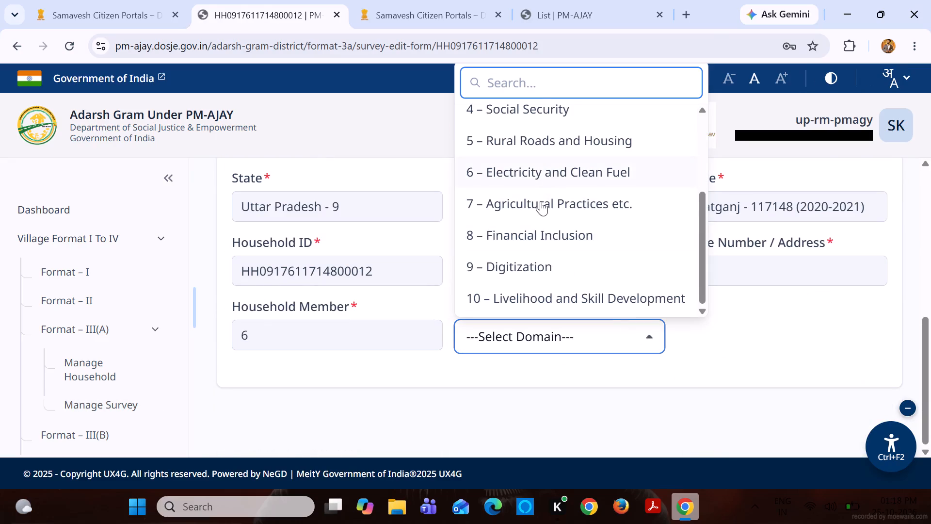
left_click(539, 205)
Set house number 12's involvement in farming to No under indicator 7.1, save the answers and return to the household list.
scroll(681, 295, "down", 4)
left_click(786, 255)
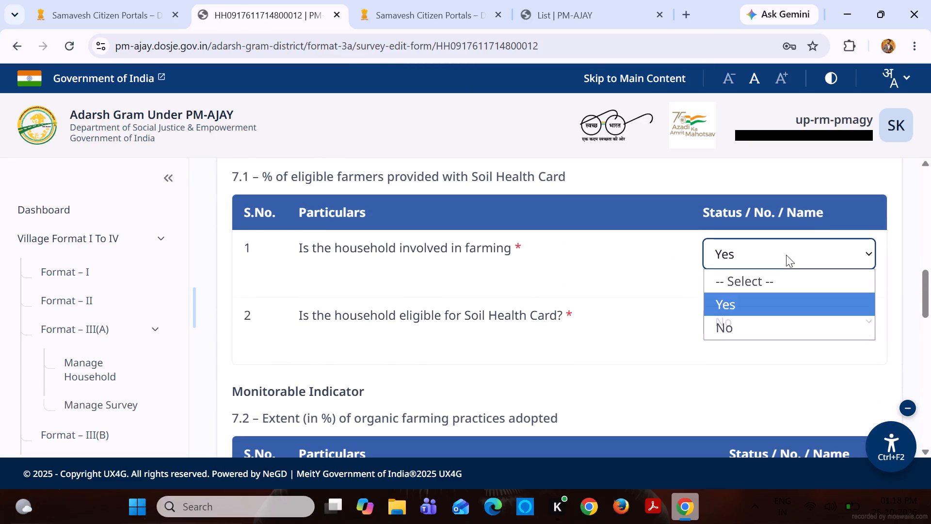
left_click(748, 323)
scroll(748, 323, "down", 9)
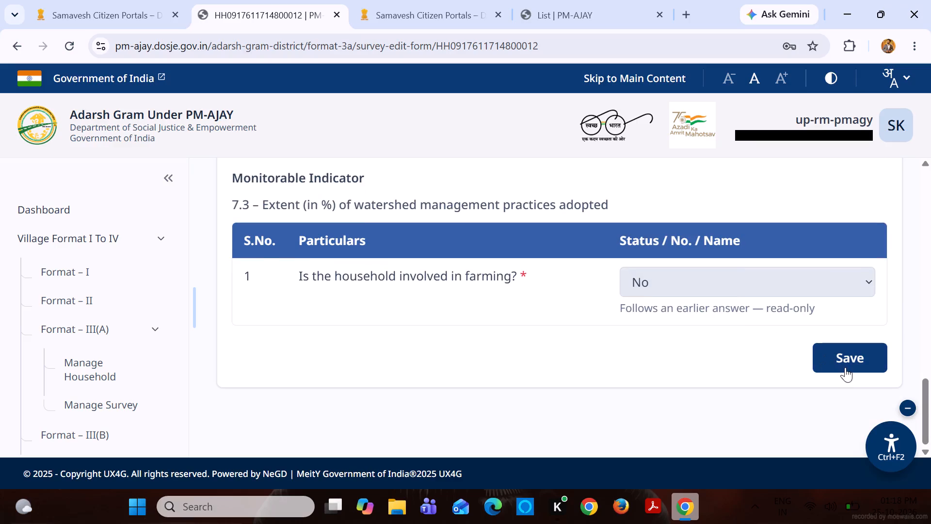
left_click(845, 367)
scroll(640, 236, "up", 10)
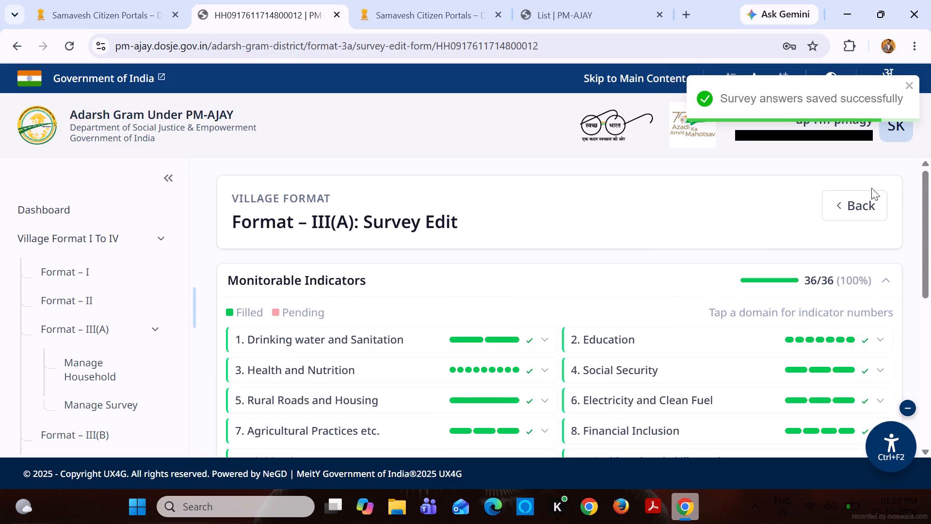
left_click(859, 204)
Open the survey of house number 13 for editing and choose domain 7 – Agricultural Practices etc.
scroll(738, 295, "down", 12)
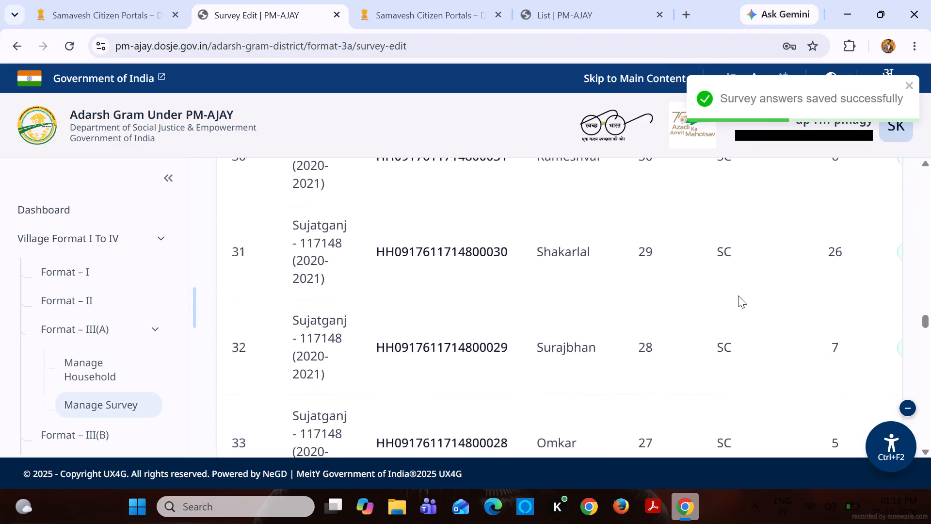
scroll(738, 295, "down", 6)
scroll(738, 295, "left", 5)
scroll(738, 295, "down", 3)
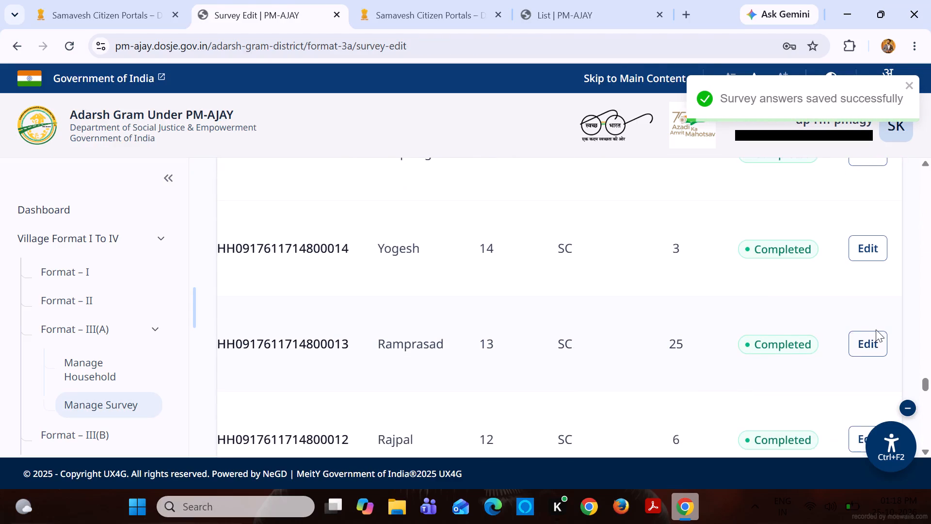
left_click(872, 336)
scroll(699, 334, "down", 8)
left_click(652, 333)
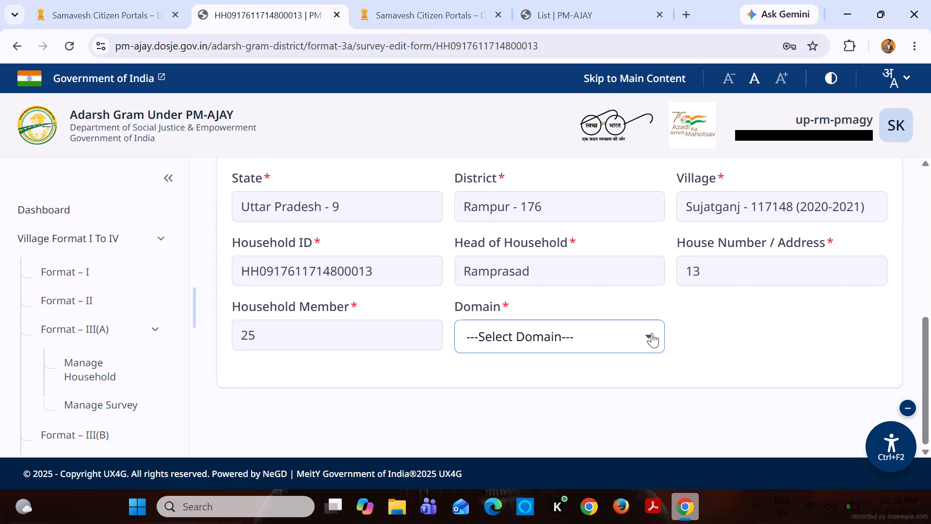
scroll(627, 270, "down", 7)
left_click(531, 197)
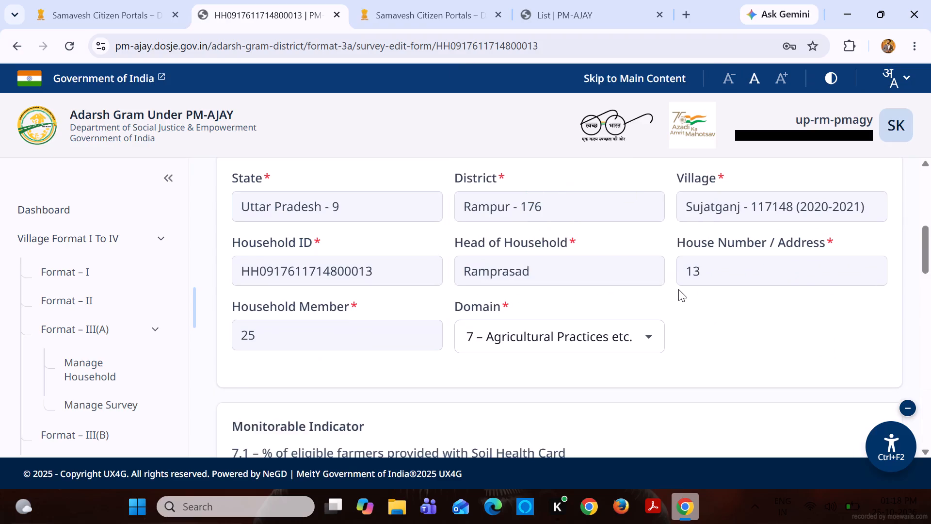
Set house number 13's involvement in farming to No under indicator 7.1, save the answers and return to the household list.
scroll(678, 289, "down", 5)
left_click(763, 239)
left_click_drag(793, 224, 748, 292)
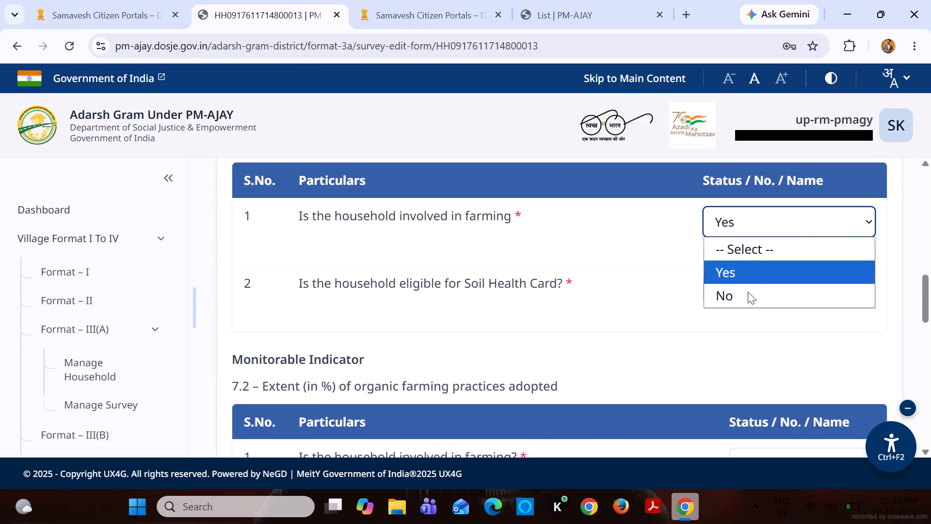
left_click_drag(748, 292, 745, 305)
left_click(745, 305)
scroll(745, 305, "down", 9)
left_click(850, 372)
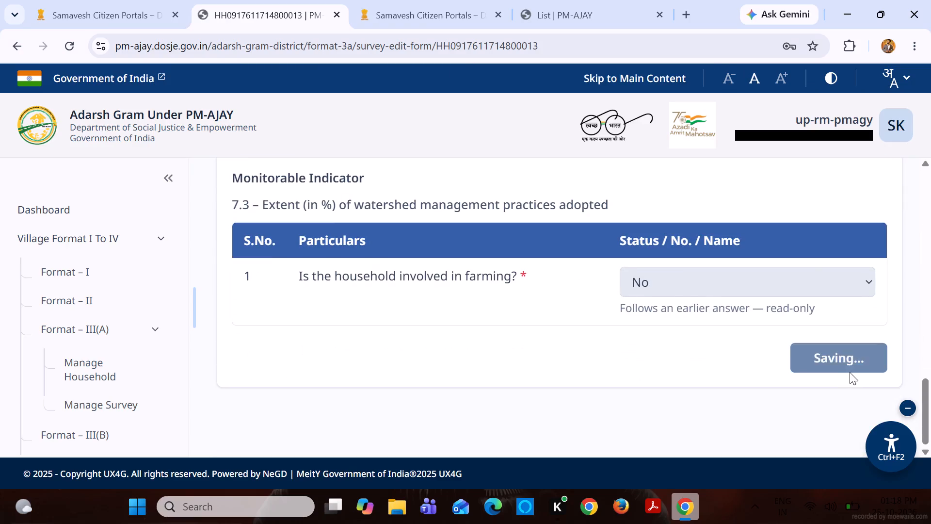
scroll(652, 310, "up", 8)
left_click(854, 210)
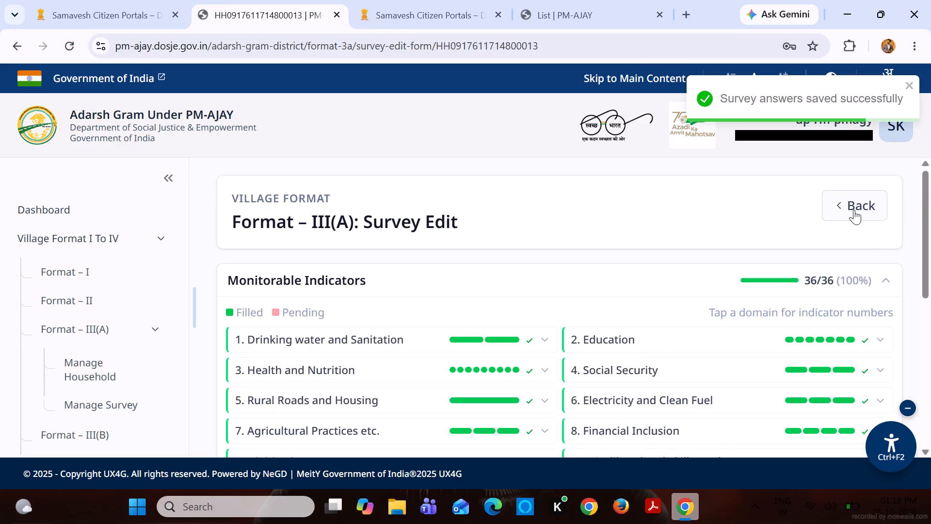
Open the survey of house number 14 for editing and choose domain 7 – Agricultural Practices etc.
scroll(837, 296, "down", 20)
scroll(837, 296, "down", 5)
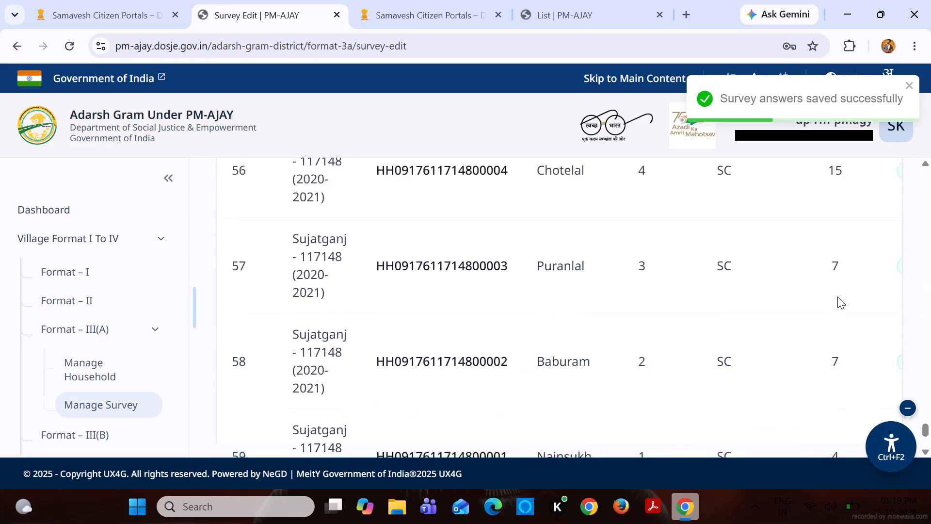
scroll(837, 296, "down", 1)
scroll(837, 296, "up", 10)
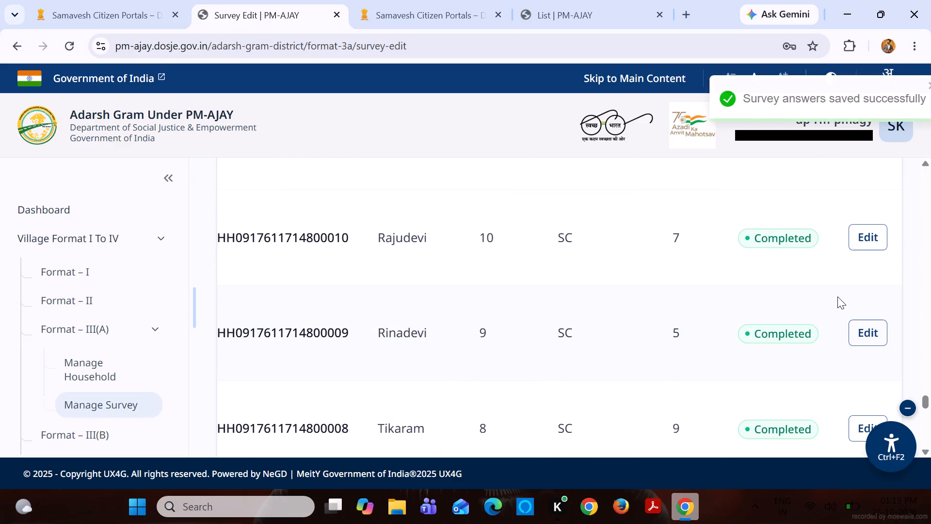
scroll(837, 296, "up", 11)
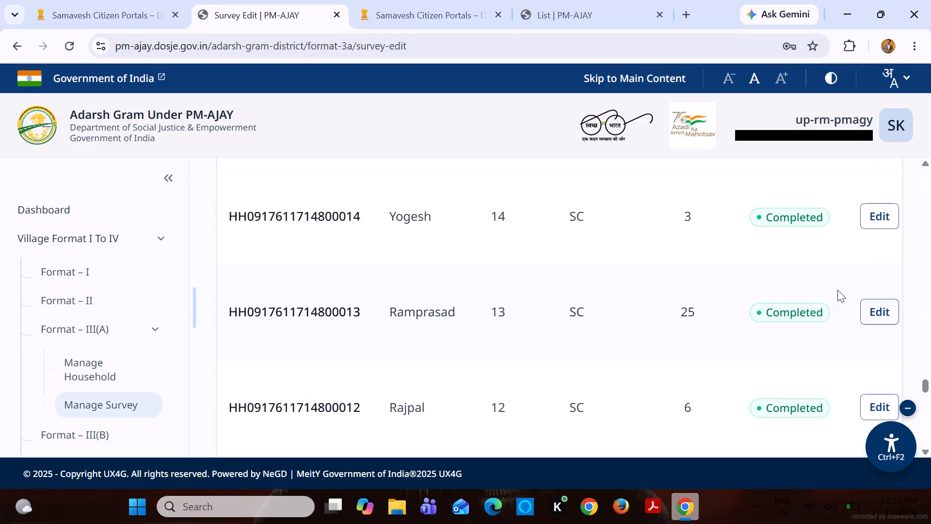
left_click(889, 215)
scroll(641, 393, "down", 10)
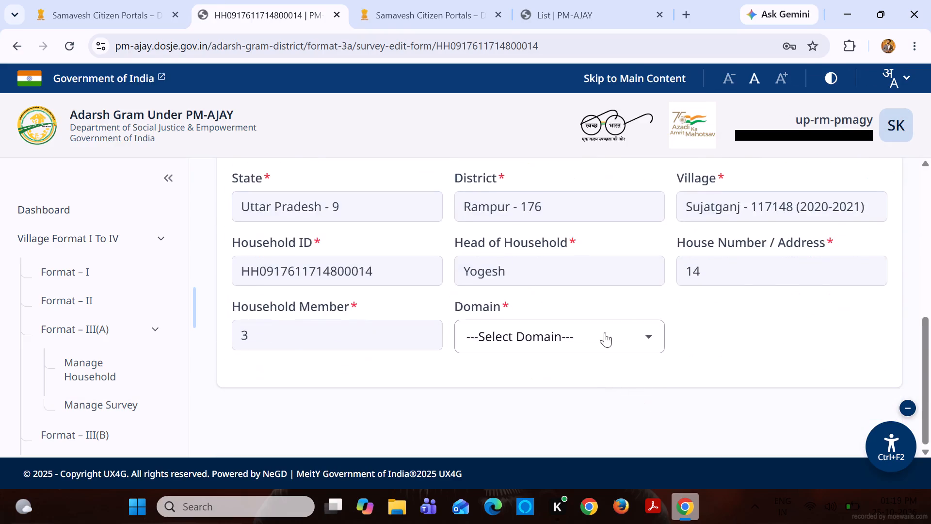
left_click(605, 332)
scroll(595, 191, "down", 8)
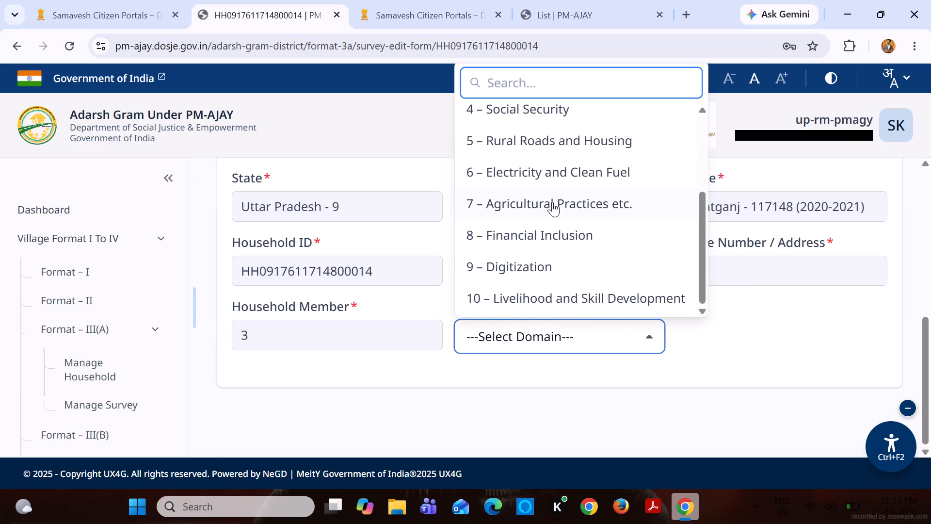
left_click(552, 202)
Set house number 14's involvement in farming to No under indicator 7.1 and save the survey answers.
scroll(669, 324, "down", 4)
left_click_drag(786, 259, 739, 344)
left_click(739, 344)
scroll(739, 344, "down", 7)
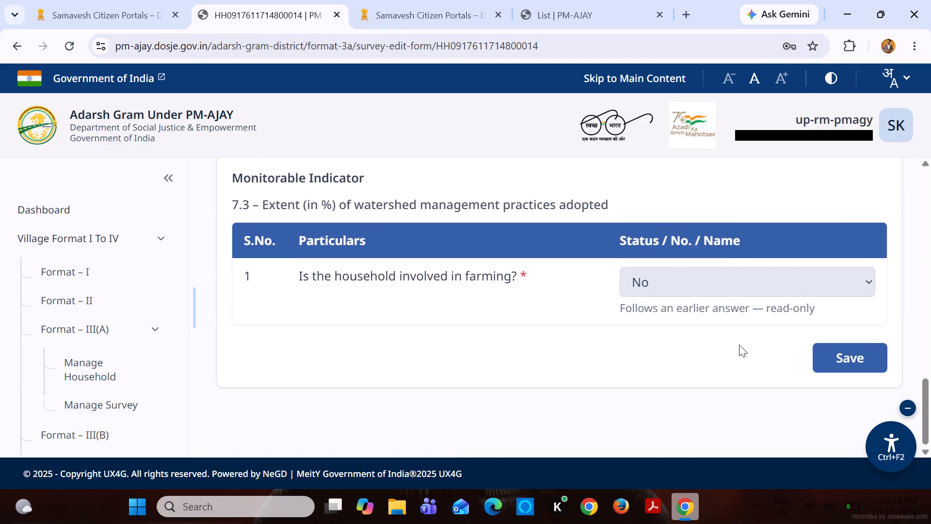
left_click(832, 351)
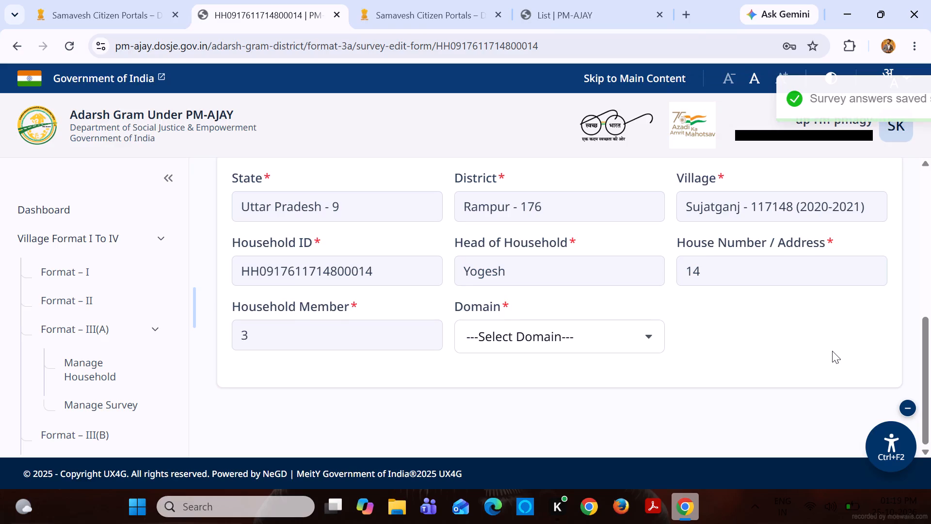
Check the Format – III(B) list for the pending households that follow house number 14.
left_click(607, 0)
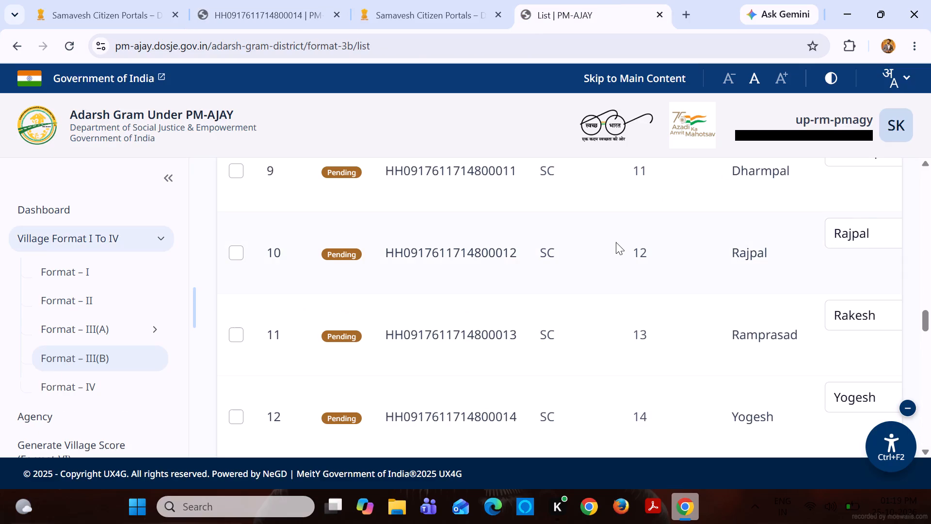
scroll(616, 242, "down", 3)
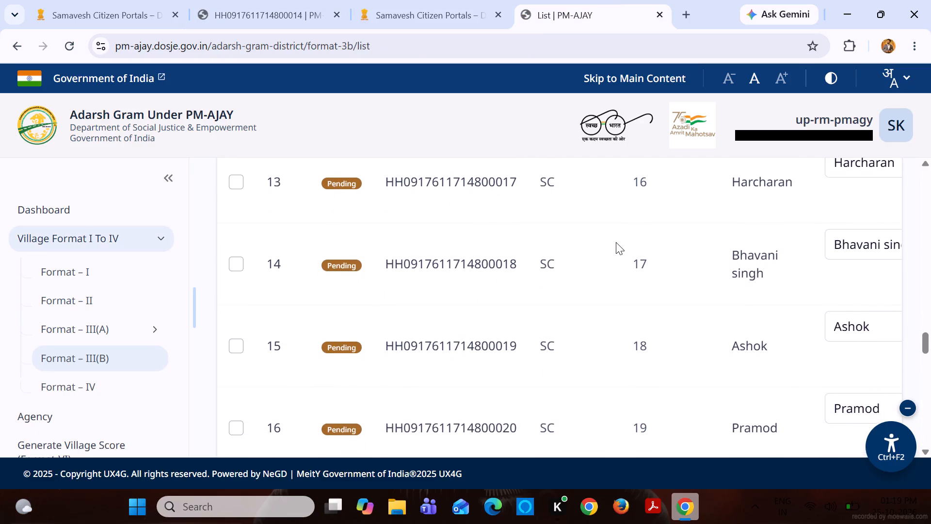
scroll(616, 242, "down", 1)
Return to the Manage Survey household list, open house number 16's survey for editing and choose domain 7 – Agricultural Practices etc.
left_click(286, 19)
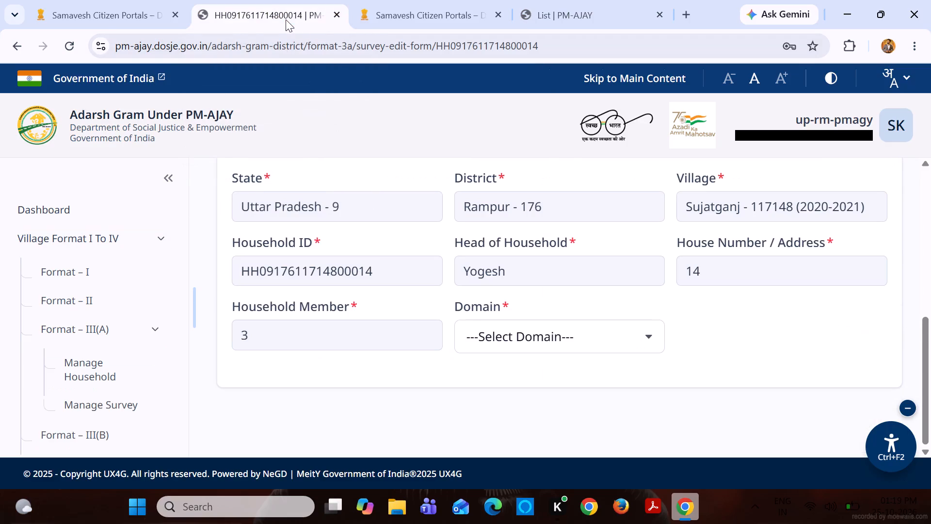
scroll(492, 227, "up", 5)
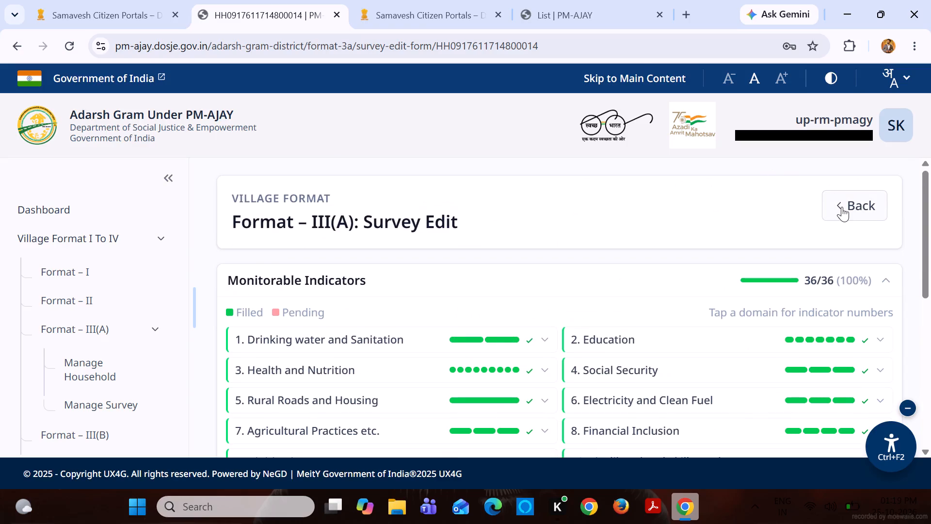
left_click(842, 207)
scroll(756, 327, "down", 11)
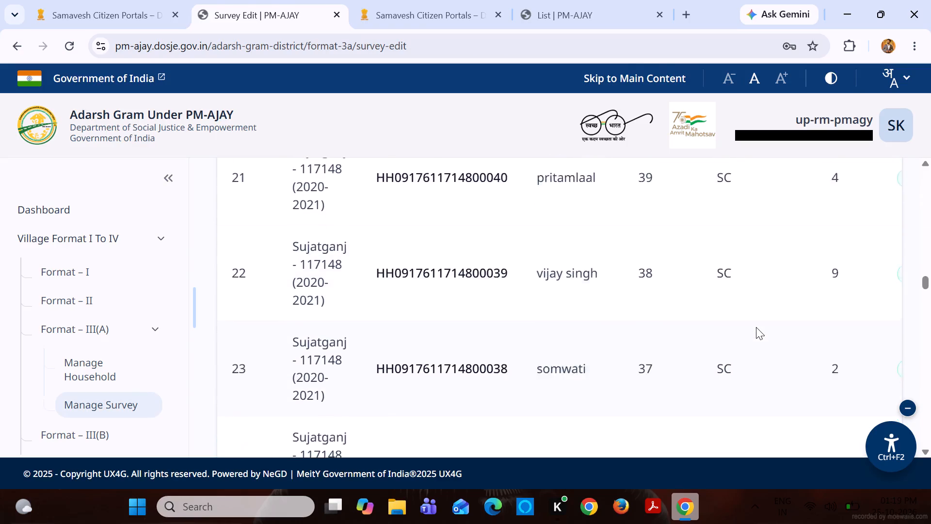
scroll(756, 327, "down", 19)
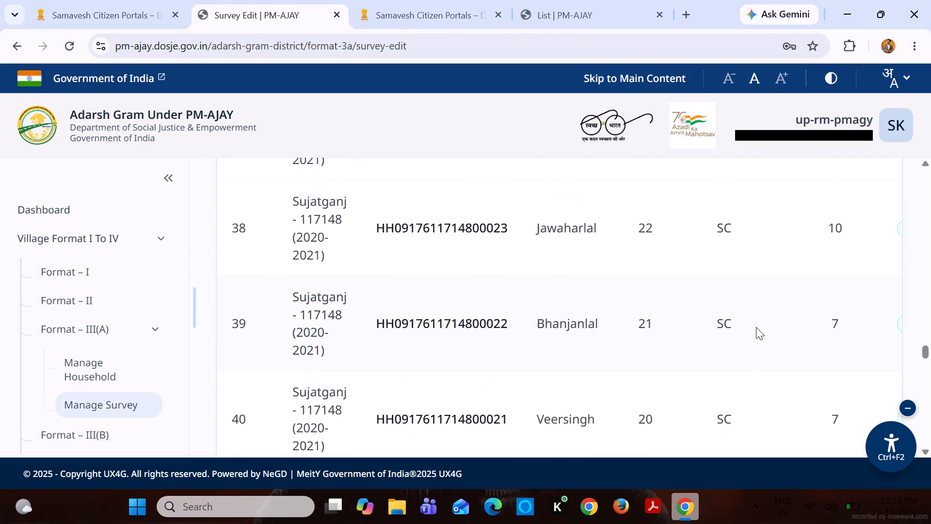
scroll(756, 327, "left", 5)
scroll(756, 327, "down", 9)
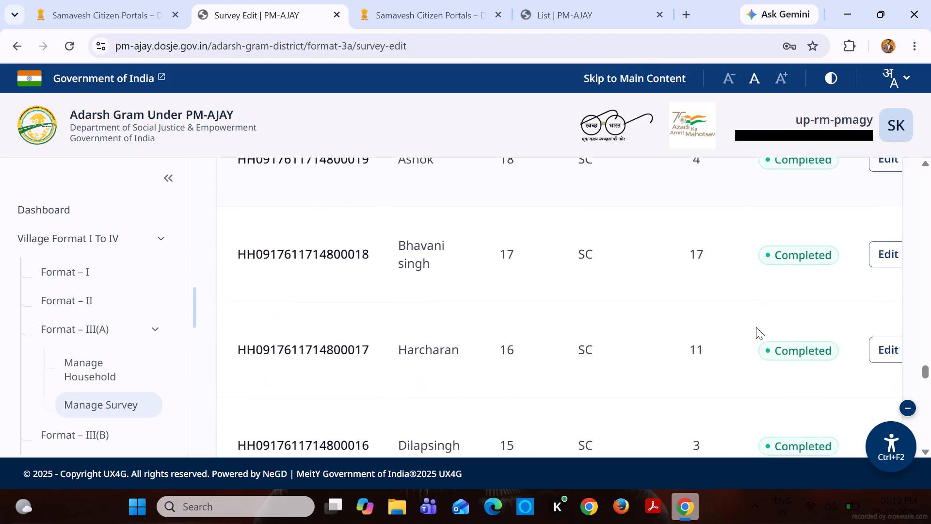
scroll(756, 327, "down", 2)
scroll(756, 327, "left", 5)
left_click(873, 218)
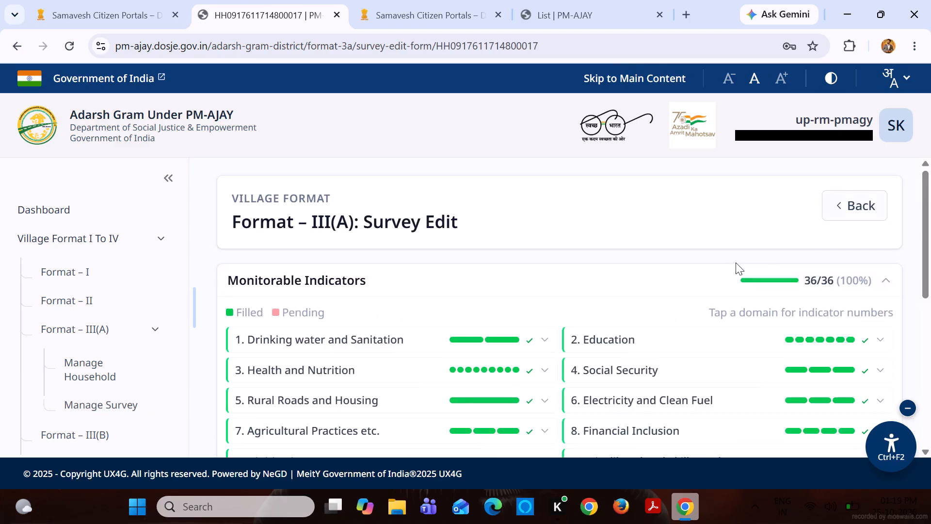
scroll(656, 314, "down", 7)
left_click(623, 325)
scroll(594, 202, "down", 8)
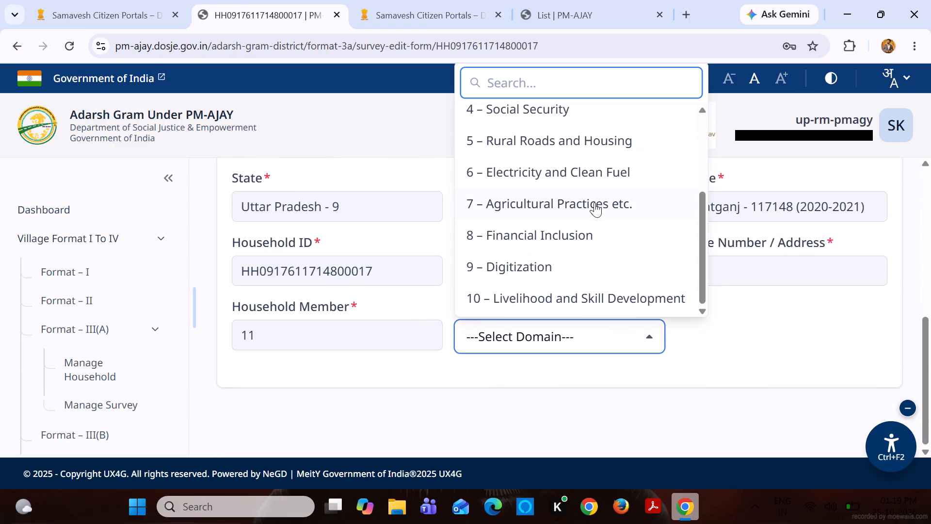
left_click(567, 210)
Set house number 16's involvement in farming to No under indicator 7.1, save the answers and return to the household list.
scroll(649, 297, "down", 3)
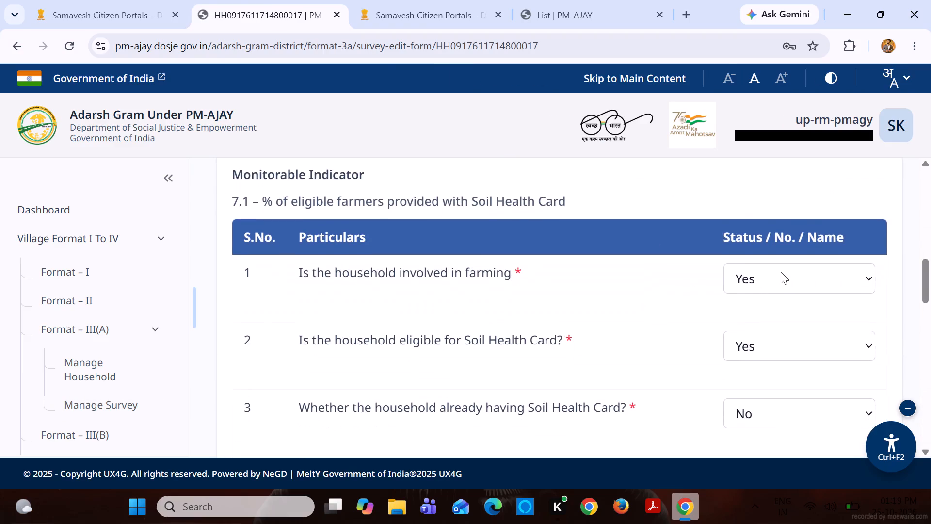
left_click_drag(781, 272, 740, 351)
left_click(740, 351)
scroll(740, 351, "down", 8)
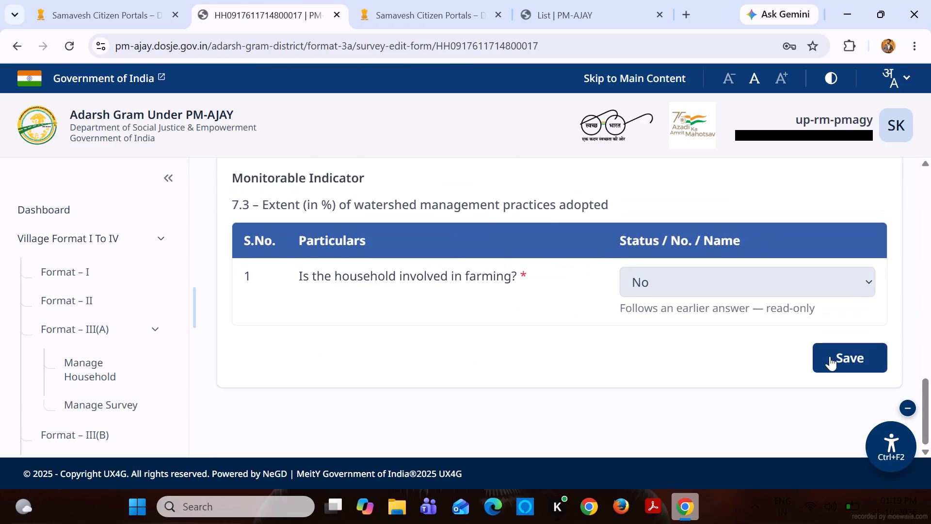
left_click(849, 361)
scroll(695, 294, "up", 7)
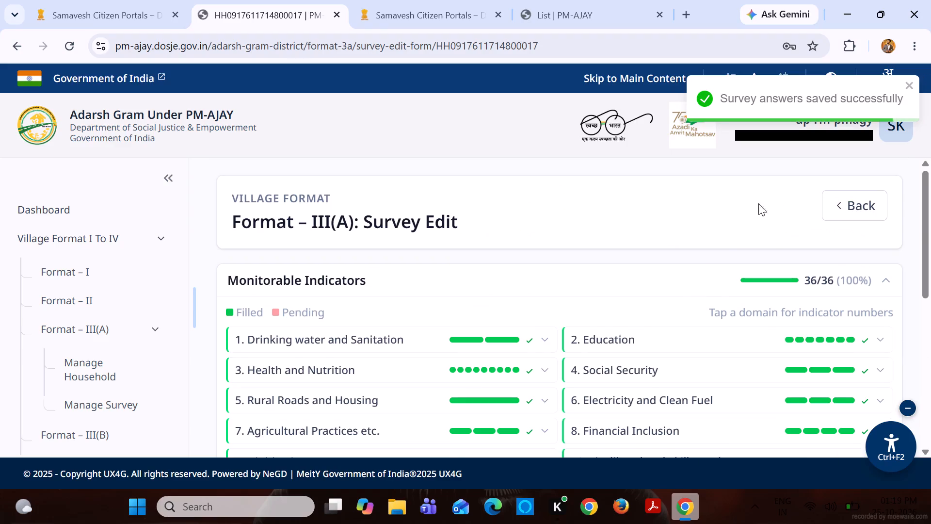
left_click(835, 199)
Open the survey of house number 17 for editing and choose domain 7 – Agricultural Practices etc.
scroll(712, 318, "down", 7)
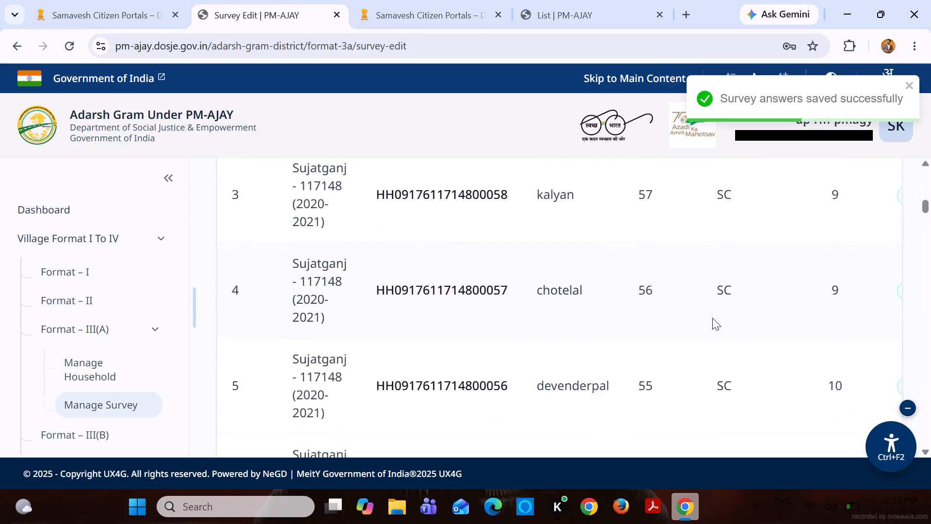
scroll(712, 318, "down", 13)
scroll(712, 318, "left", 7)
scroll(712, 318, "down", 3)
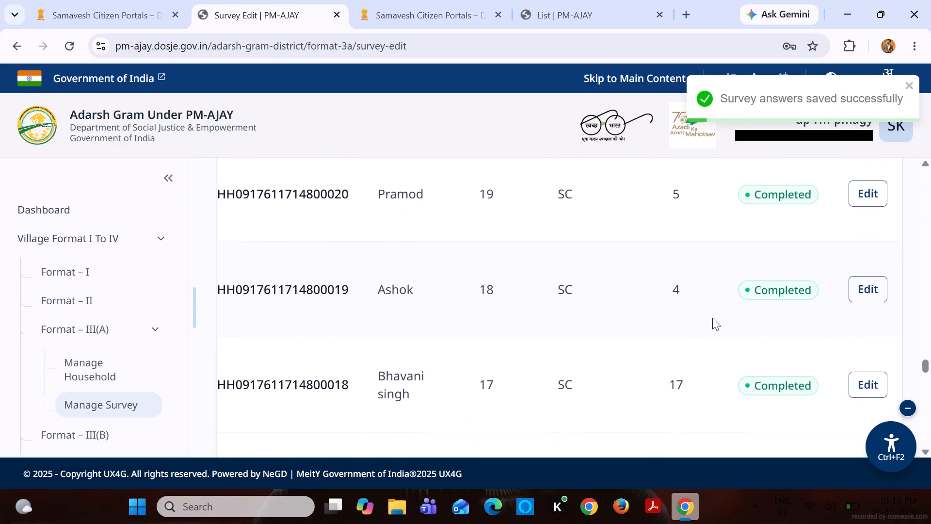
left_click(860, 374)
scroll(685, 288, "down", 10)
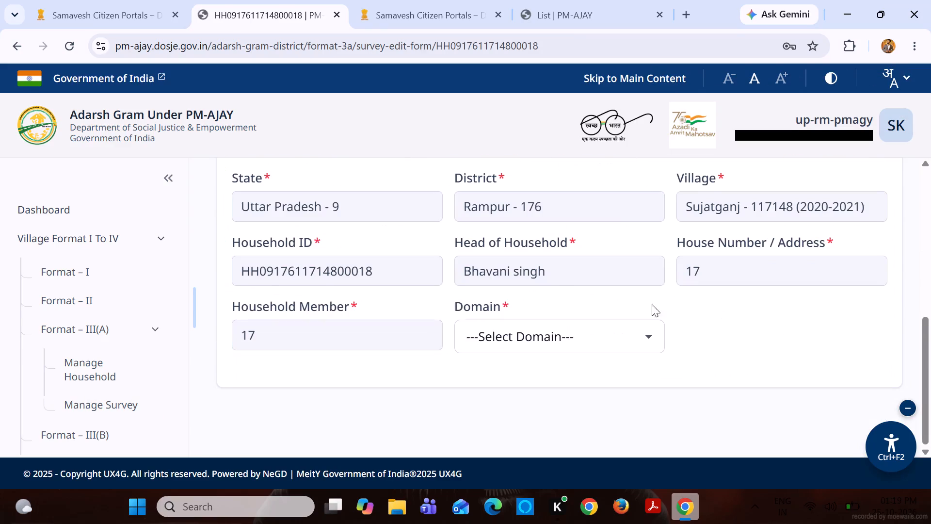
left_click(640, 339)
scroll(628, 246, "down", 6)
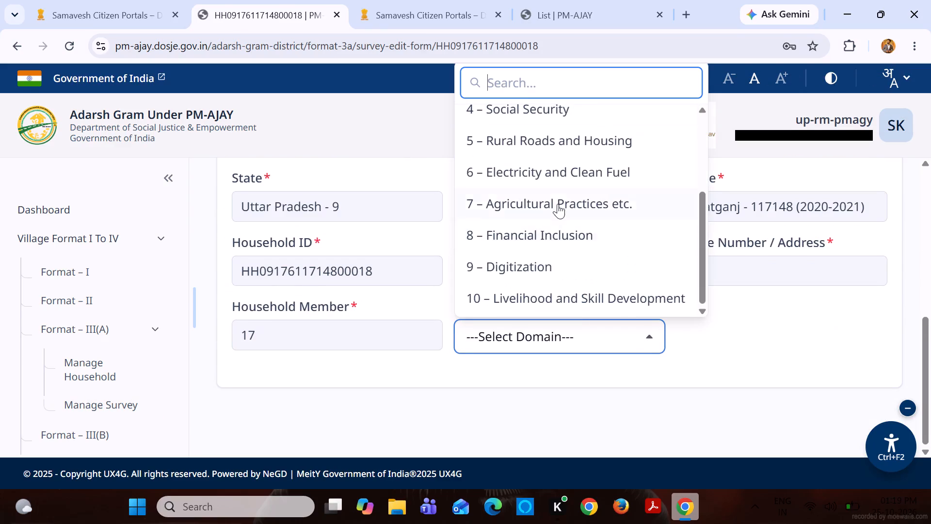
left_click(558, 204)
Set house number 17's involvement in farming to No under indicator 7.1, save the answers and return to the household list.
scroll(666, 271, "down", 3)
left_click_drag(779, 267, 755, 357)
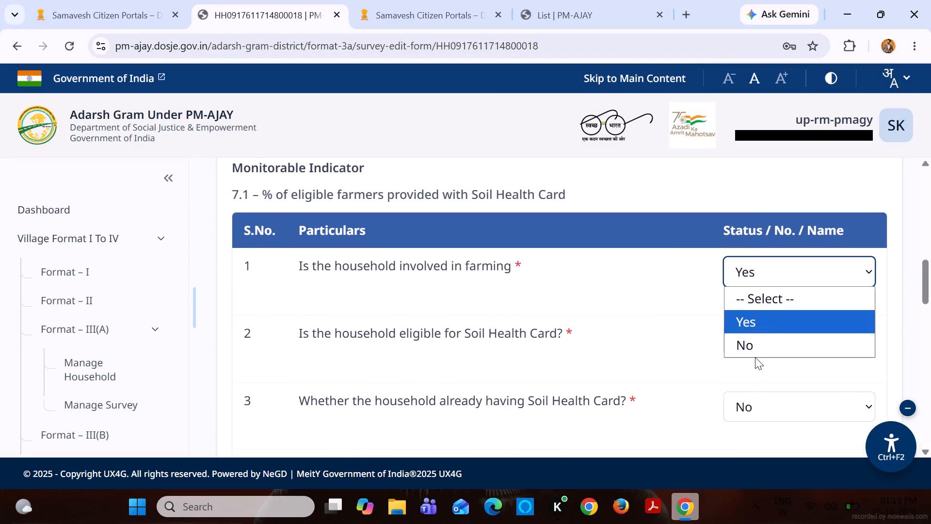
left_click_drag(755, 357, 754, 359)
left_click(754, 359)
left_click_drag(801, 278, 746, 342)
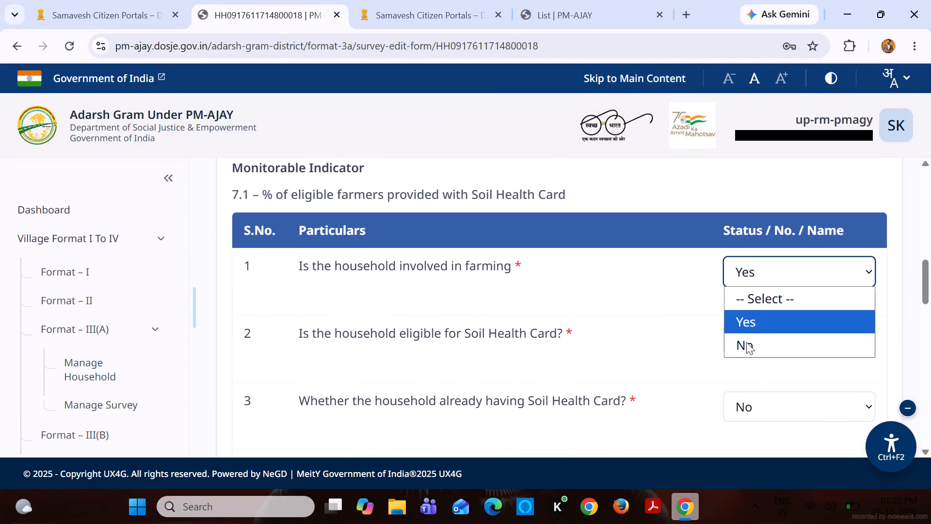
left_click(746, 342)
scroll(746, 342, "down", 9)
left_click(852, 355)
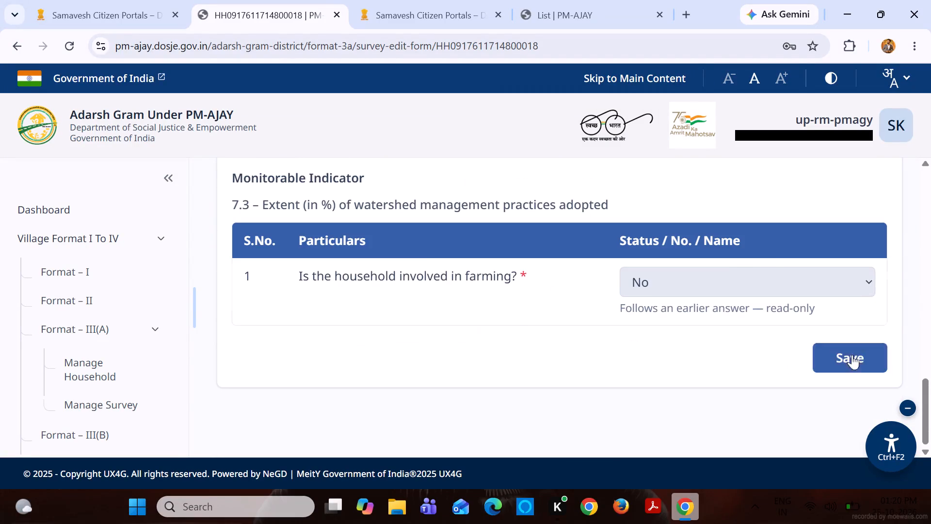
scroll(693, 271, "up", 8)
left_click(854, 197)
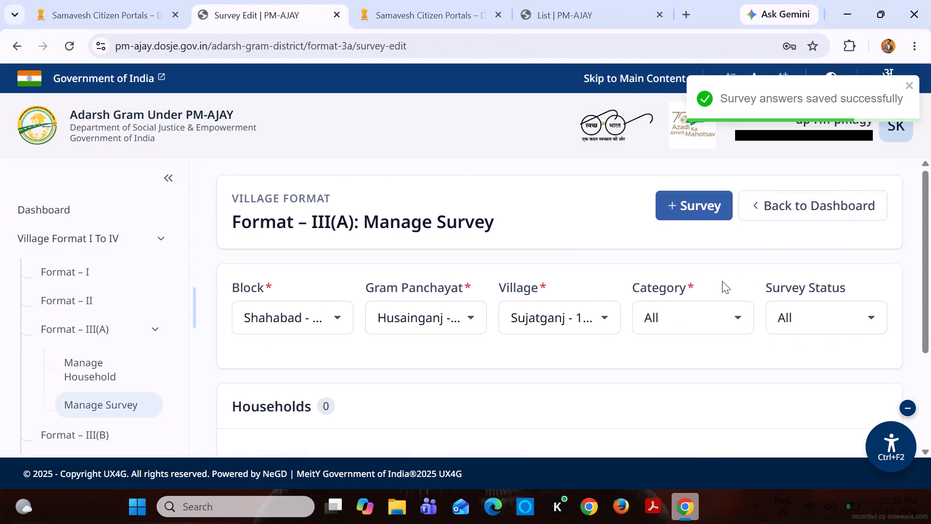
Open the survey of house number 18 for editing and choose domain 7 – Agricultural Practices etc.
scroll(722, 281, "down", 20)
scroll(722, 281, "down", 8)
scroll(722, 281, "up", 3)
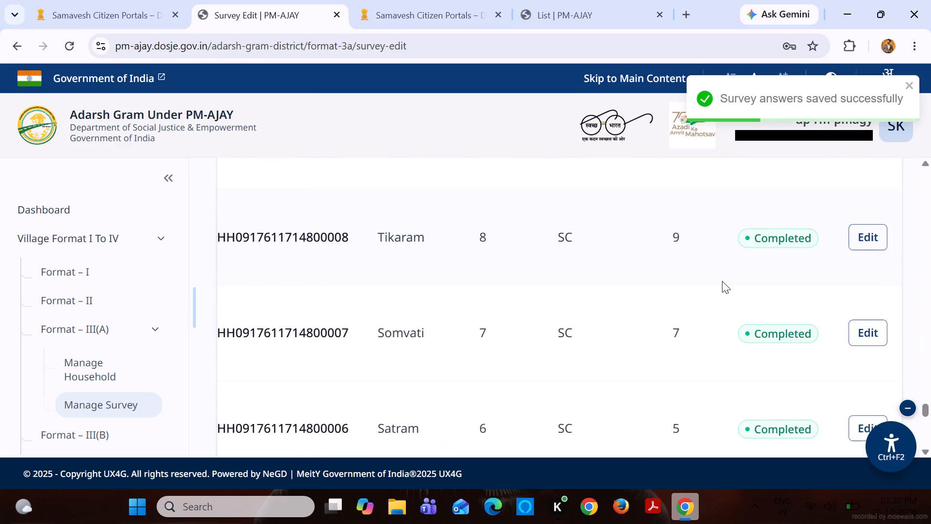
scroll(722, 281, "up", 9)
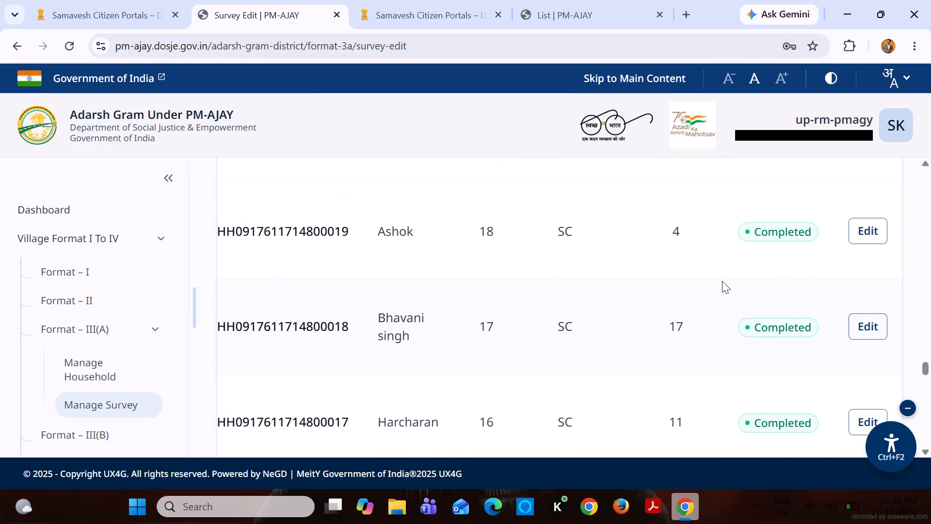
left_click(878, 227)
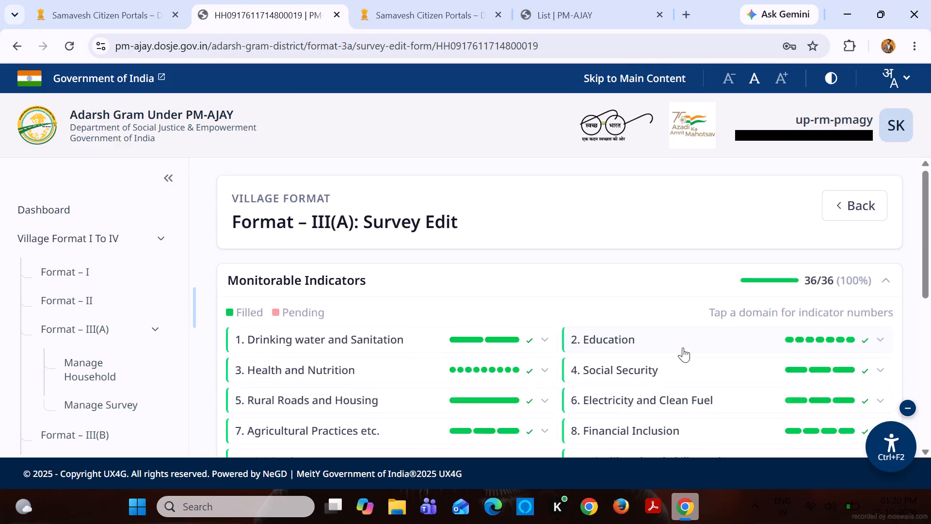
scroll(683, 347, "down", 9)
left_click(639, 348)
scroll(594, 168, "down", 8)
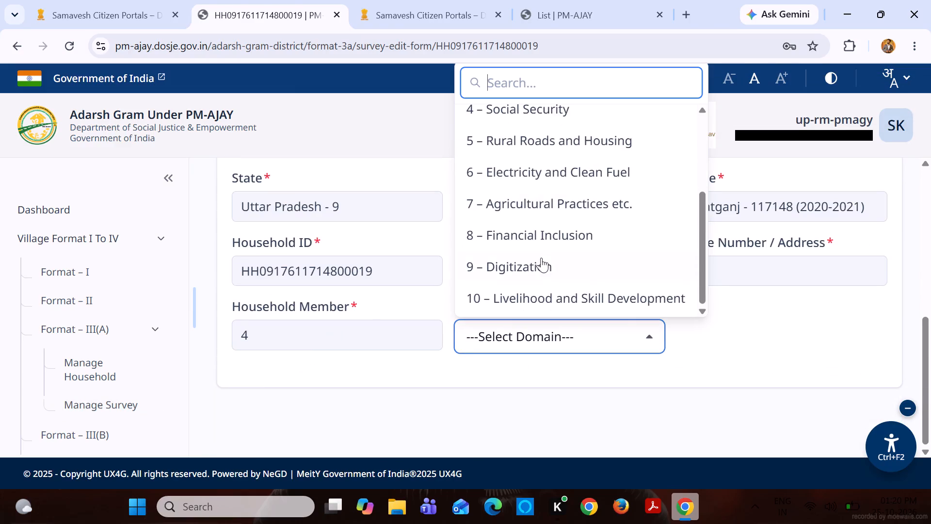
left_click(547, 199)
Set house number 18's involvement in farming to No under indicator 7.1, save the answers and return to the household list.
scroll(659, 269, "down", 4)
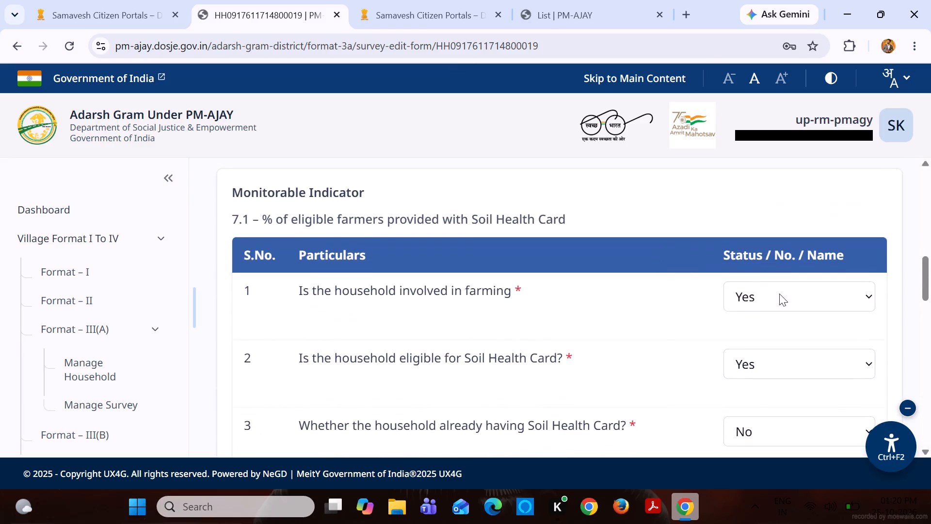
left_click(787, 294)
left_click(755, 368)
scroll(755, 368, "down", 9)
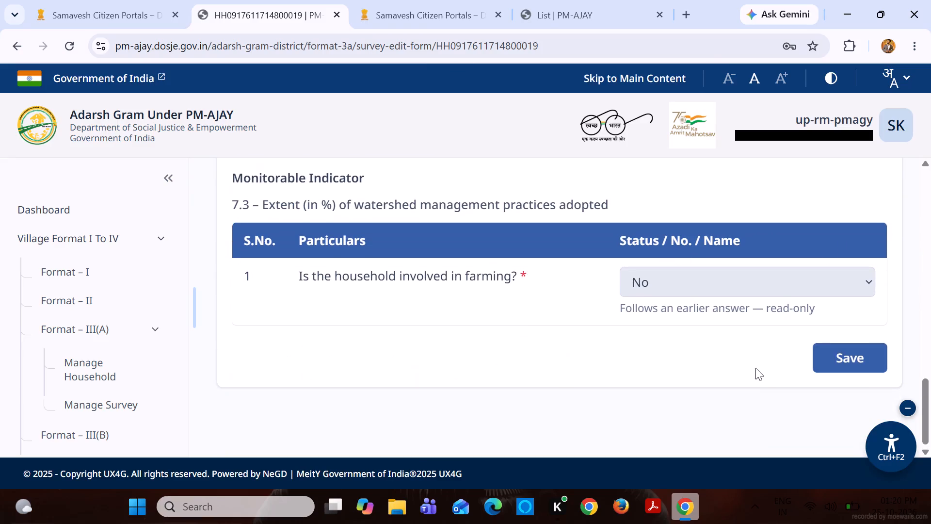
left_click(866, 365)
scroll(753, 267, "up", 9)
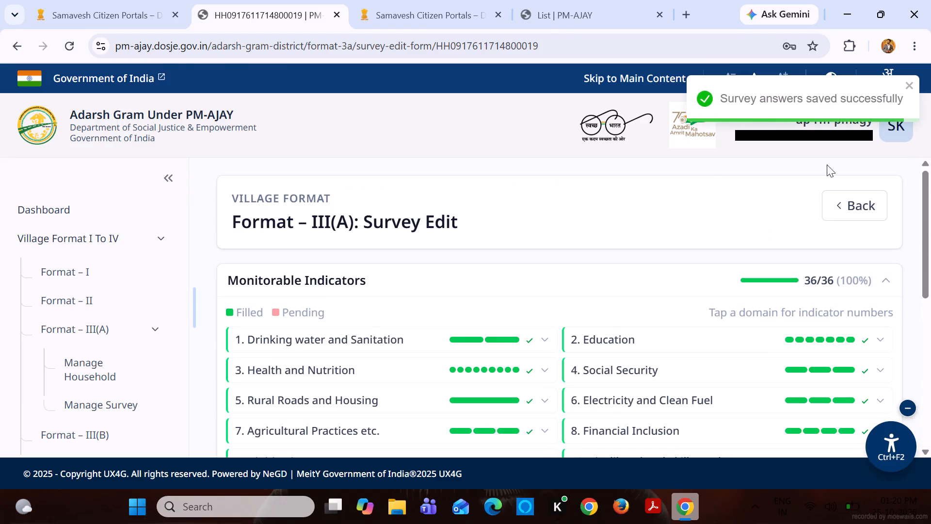
left_click(854, 204)
Open the survey of house number 19 for editing and choose domain 7 – Agricultural Practices etc.
scroll(754, 280, "down", 20)
scroll(754, 280, "down", 1)
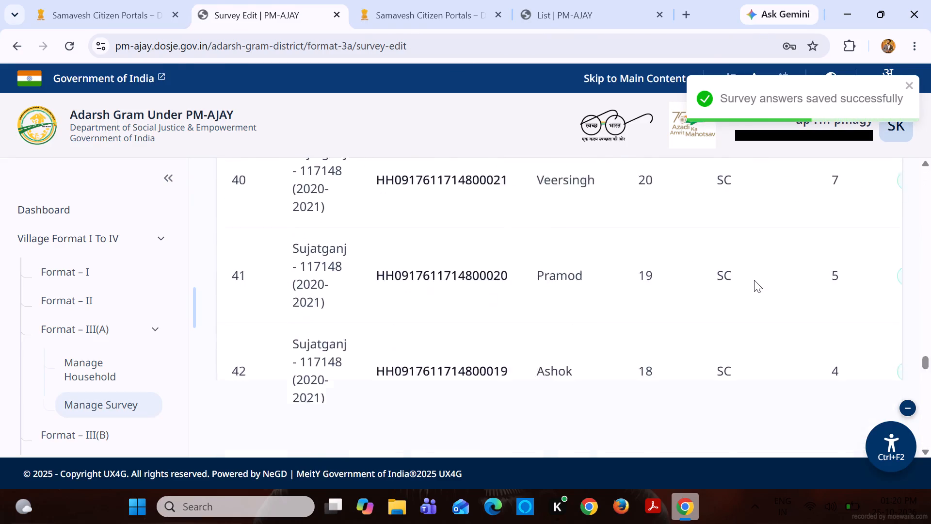
scroll(754, 280, "down", 10)
scroll(754, 280, "up", 7)
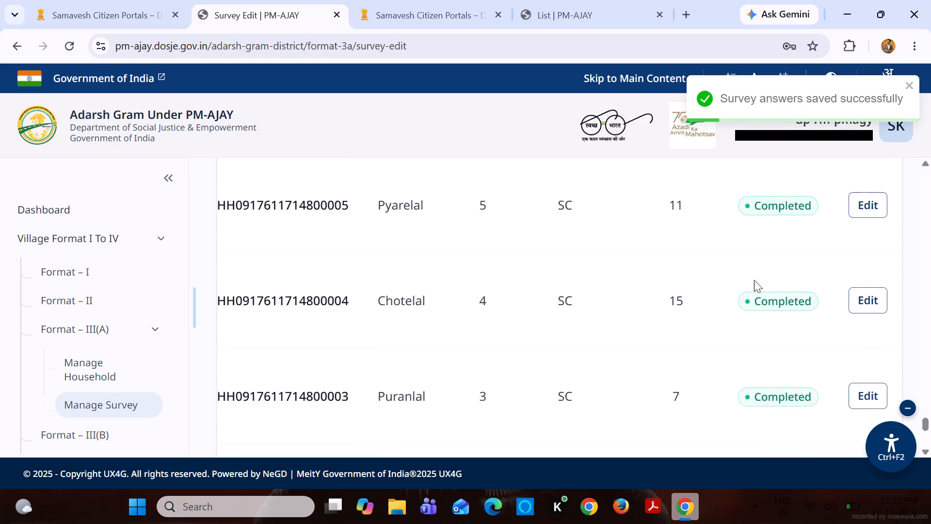
scroll(754, 280, "up", 9)
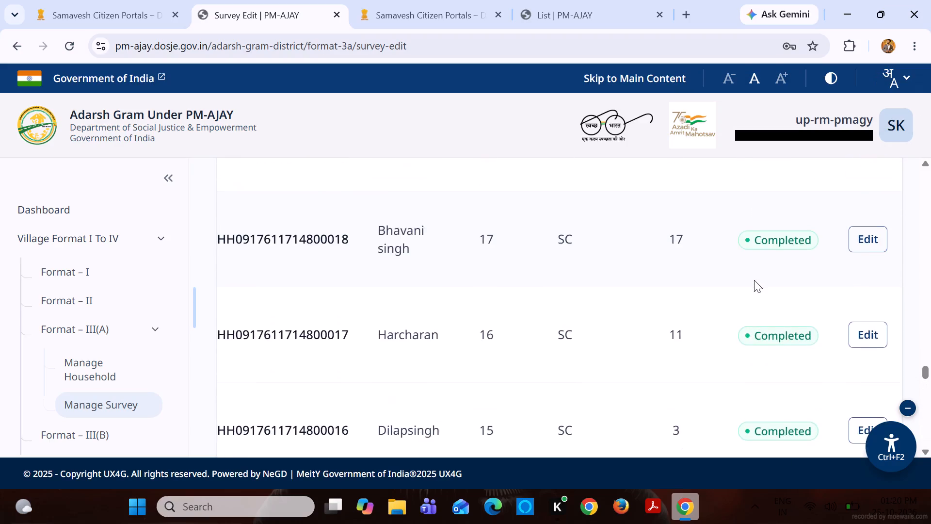
scroll(754, 280, "up", 6)
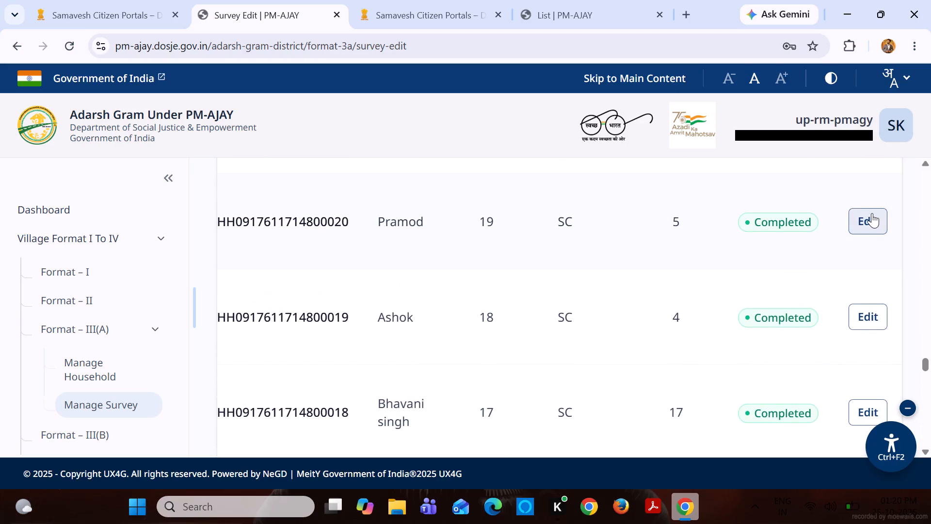
left_click(872, 213)
scroll(647, 347, "down", 8)
left_click(626, 342)
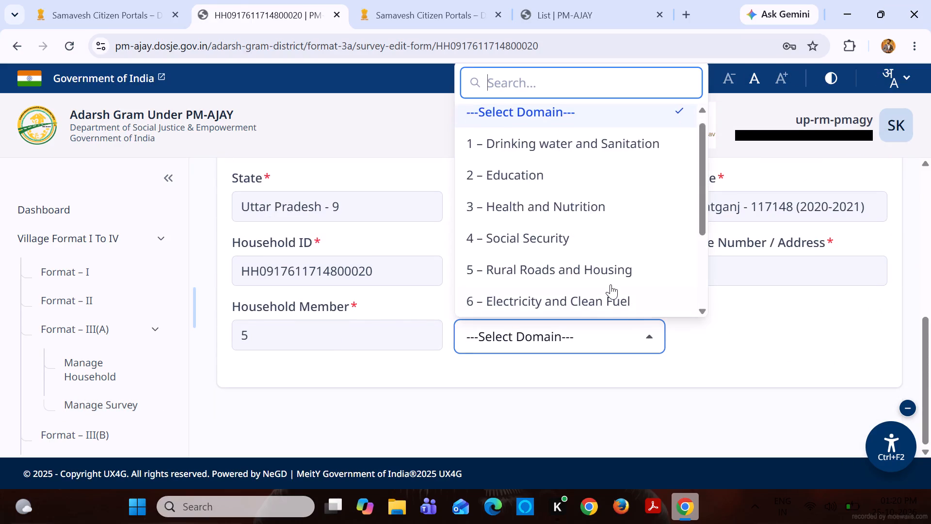
scroll(610, 284, "down", 6)
left_click(544, 204)
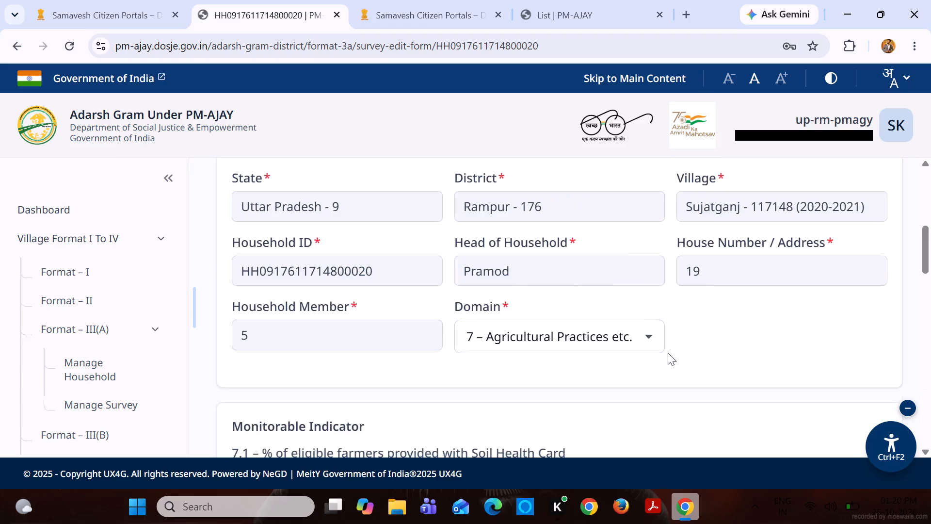
Set house number 19's involvement in farming to No under indicator 7.1 and save the survey answers.
scroll(668, 353, "down", 5)
left_click_drag(807, 261, 732, 342)
left_click(732, 342)
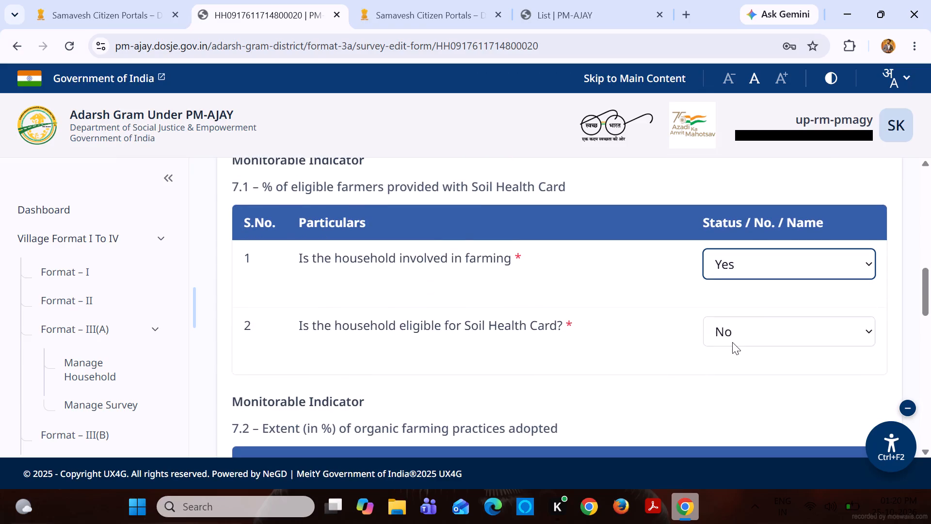
scroll(732, 342, "down", 10)
left_click(844, 364)
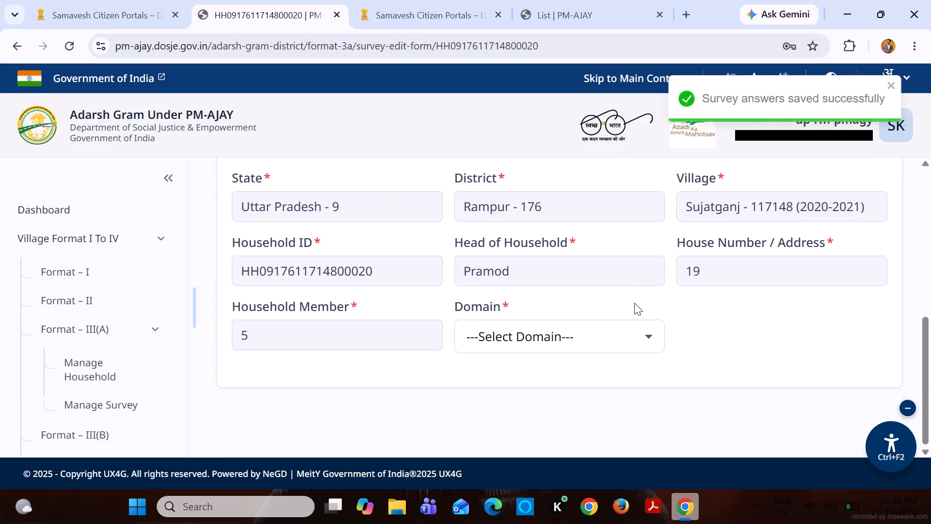
Check the Format – III(B) list for the pending households that follow house number 19.
left_click(546, 0)
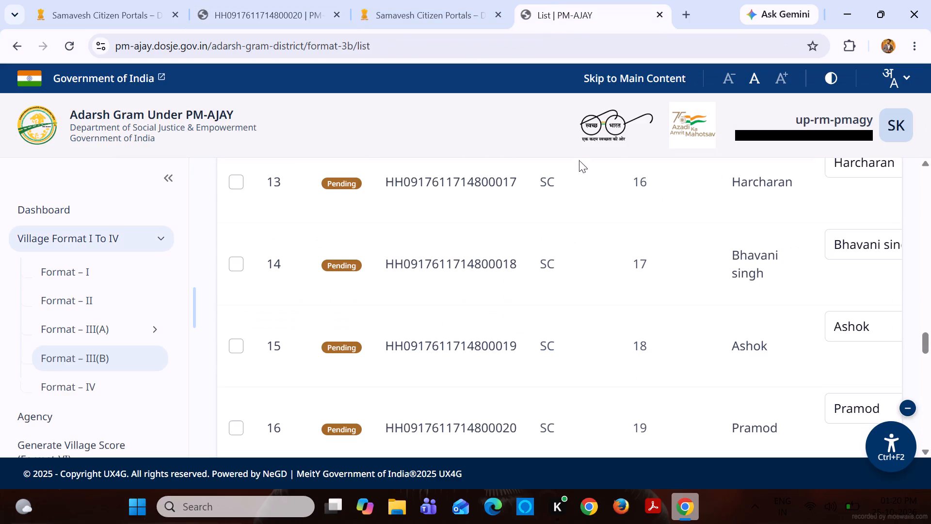
scroll(584, 249, "down", 4)
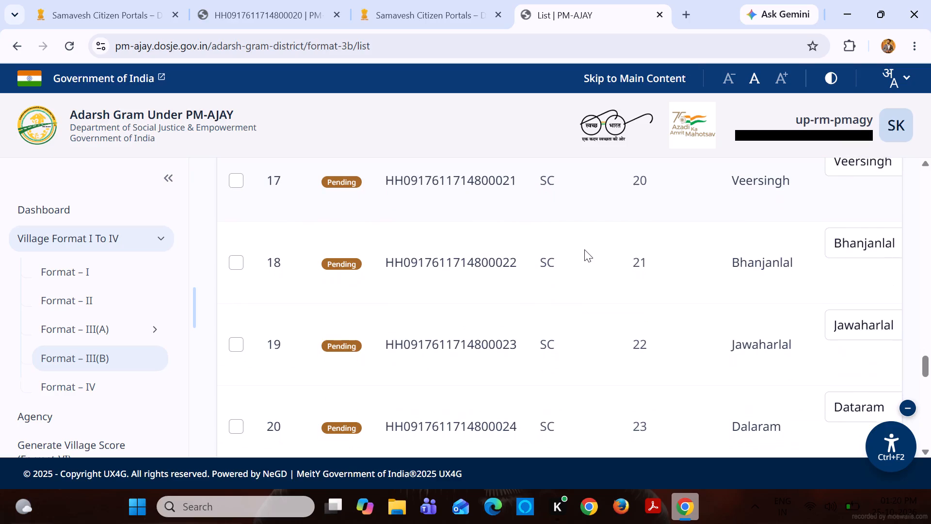
Leave house number 19's survey form and return to the Manage Survey household list.
scroll(584, 249, "down", 1)
left_click(271, 0)
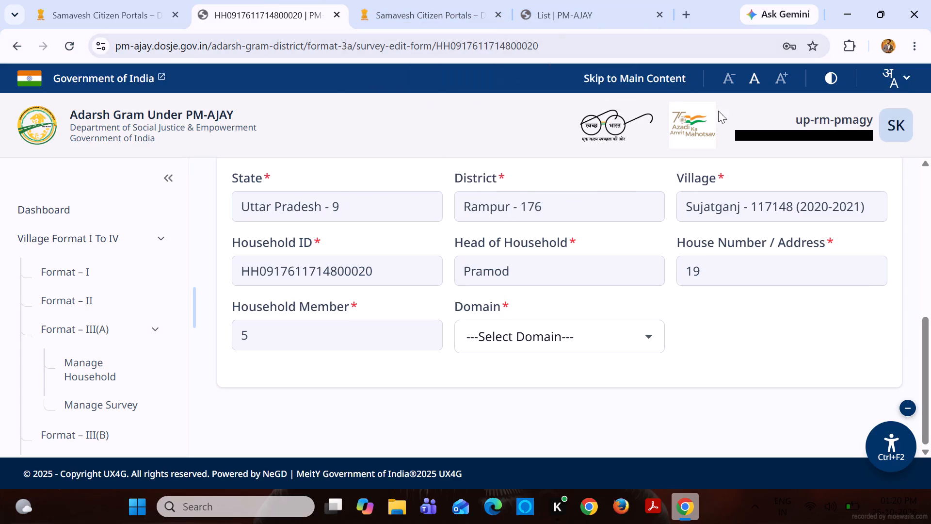
scroll(734, 207, "up", 7)
left_click(836, 207)
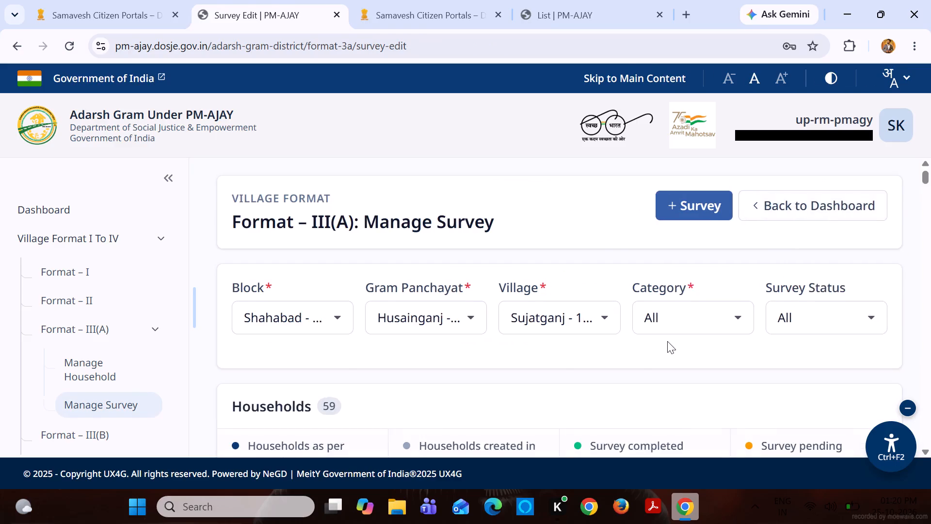
Open the survey of house number 20 for editing and choose domain 7 – Agricultural Practices etc.
scroll(667, 341, "down", 13)
scroll(667, 341, "left", 6)
scroll(667, 341, "down", 3)
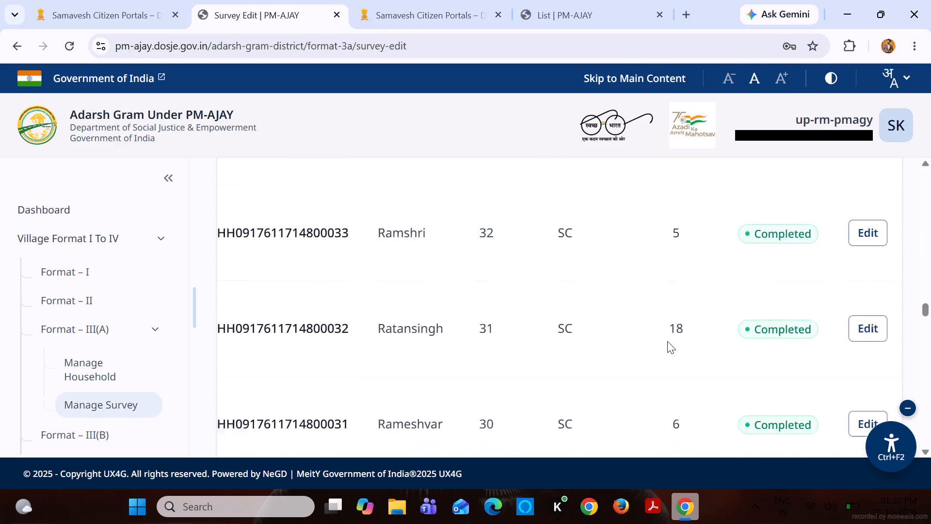
scroll(667, 341, "down", 7)
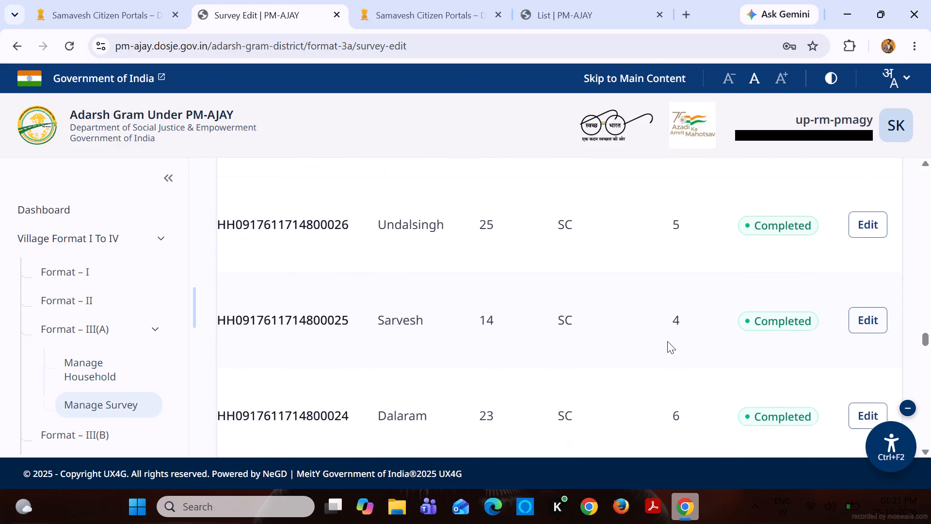
scroll(667, 341, "down", 4)
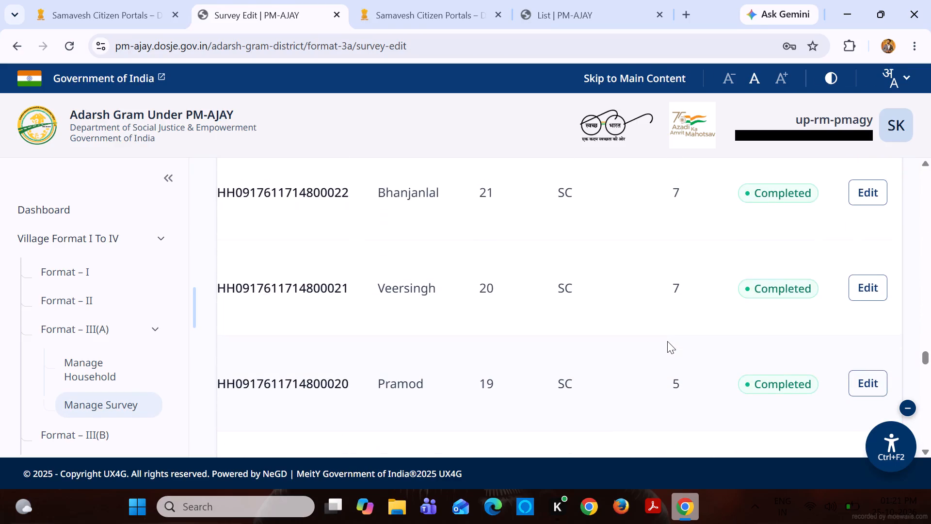
scroll(667, 341, "down", 1)
left_click(866, 292)
scroll(738, 305, "down", 7)
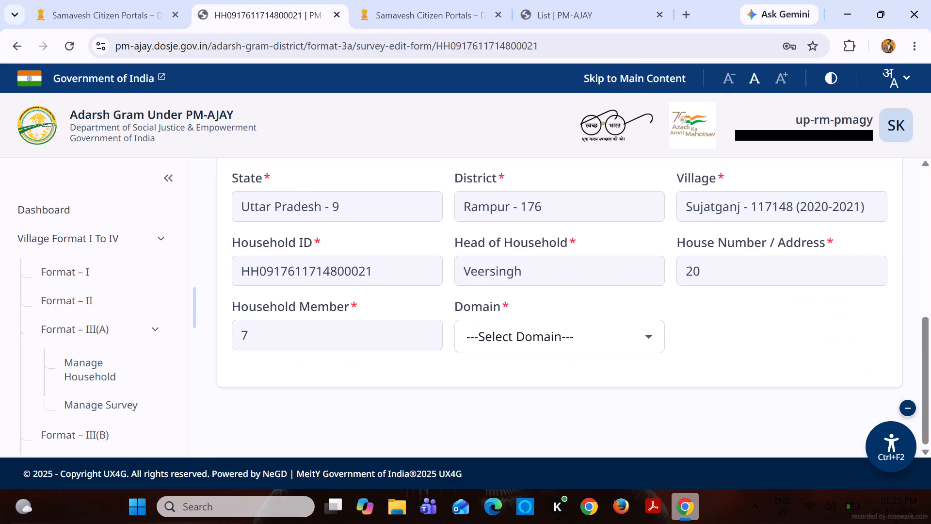
left_click(641, 328)
scroll(623, 252, "down", 8)
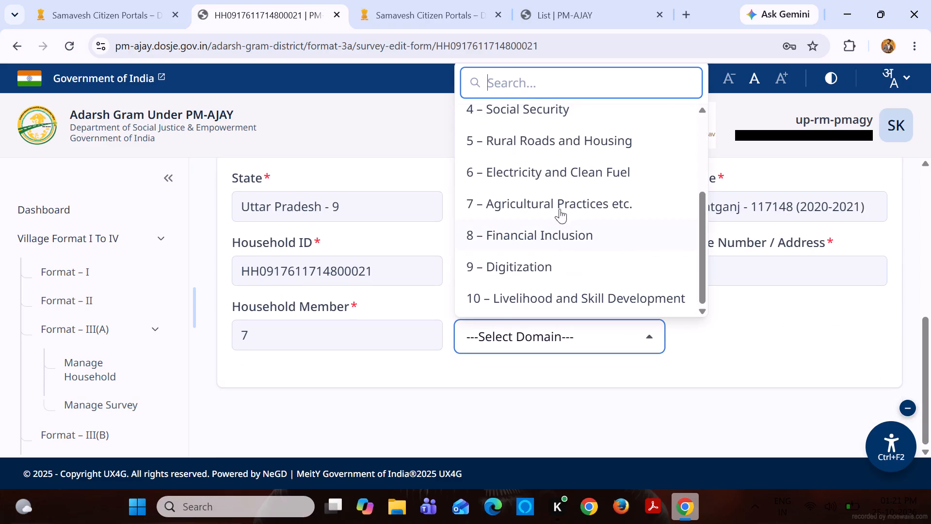
left_click(553, 197)
Set house number 20's involvement in farming to No under indicator 7.1, save the answers and return to the household list.
scroll(704, 276, "down", 4)
left_click(834, 256)
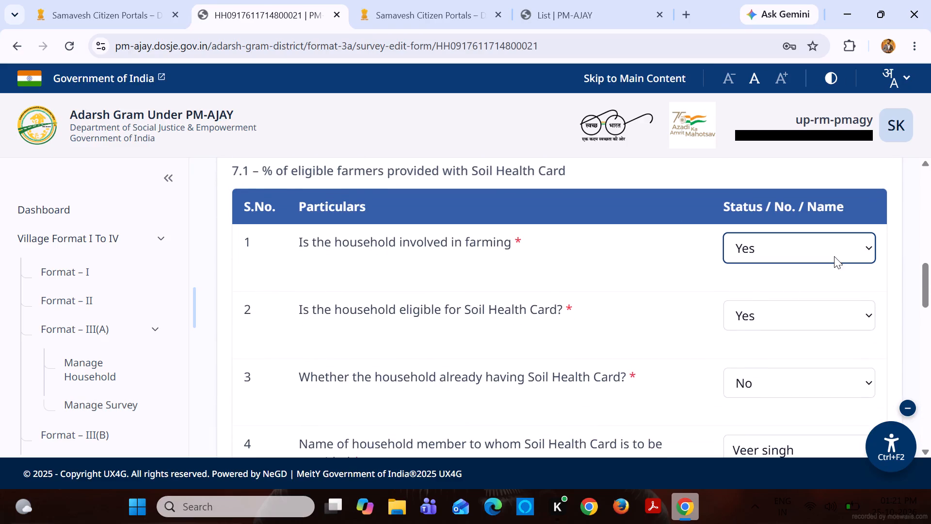
left_click(787, 318)
scroll(787, 318, "down", 8)
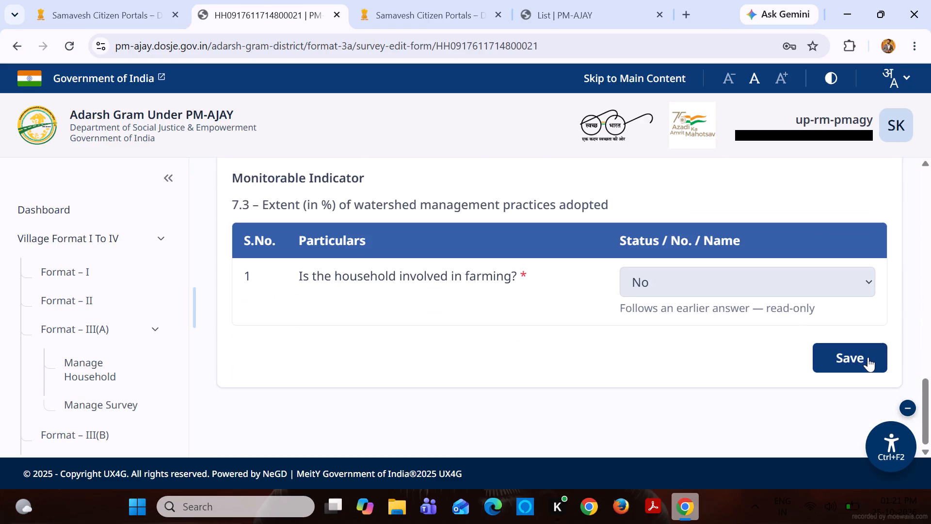
left_click(871, 360)
scroll(815, 257, "up", 6)
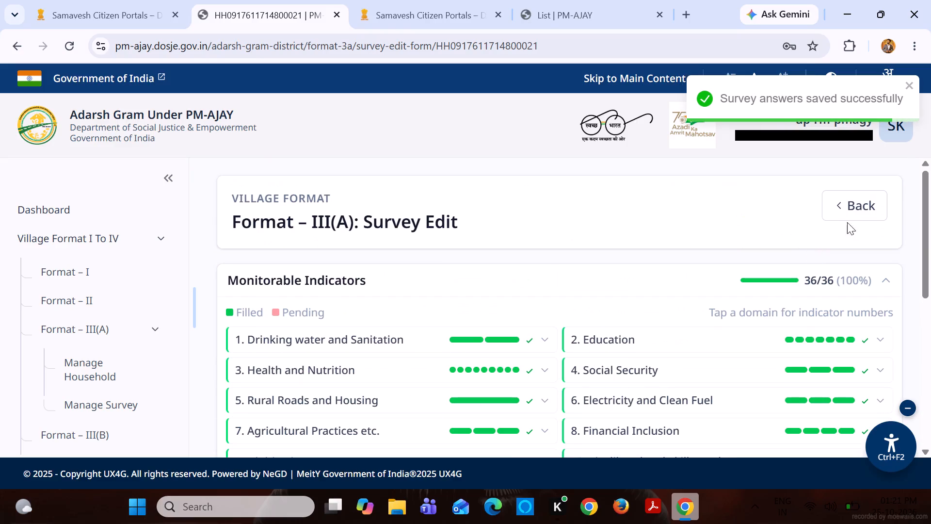
left_click(849, 213)
Open the survey of house number 21 for editing and choose domain 7 – Agricultural Practices etc.
scroll(792, 311, "down", 6)
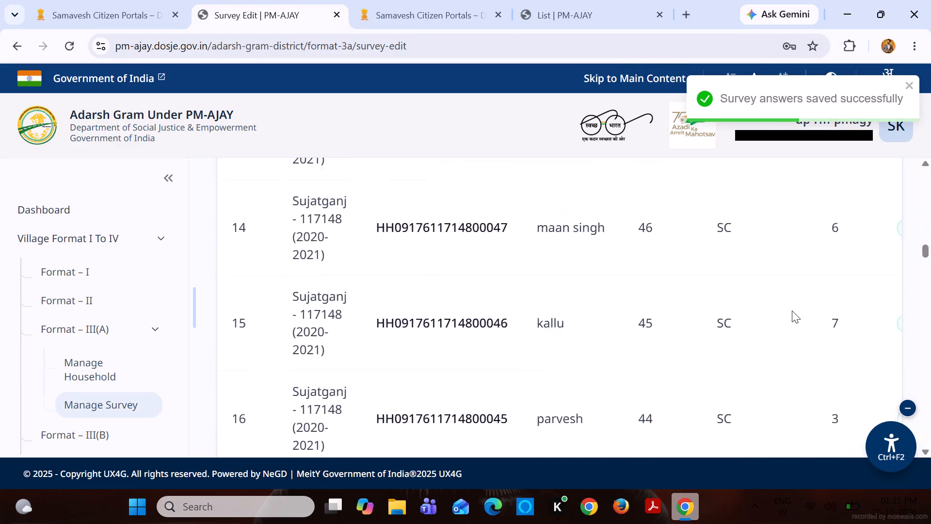
scroll(792, 311, "down", 11)
scroll(792, 311, "left", 6)
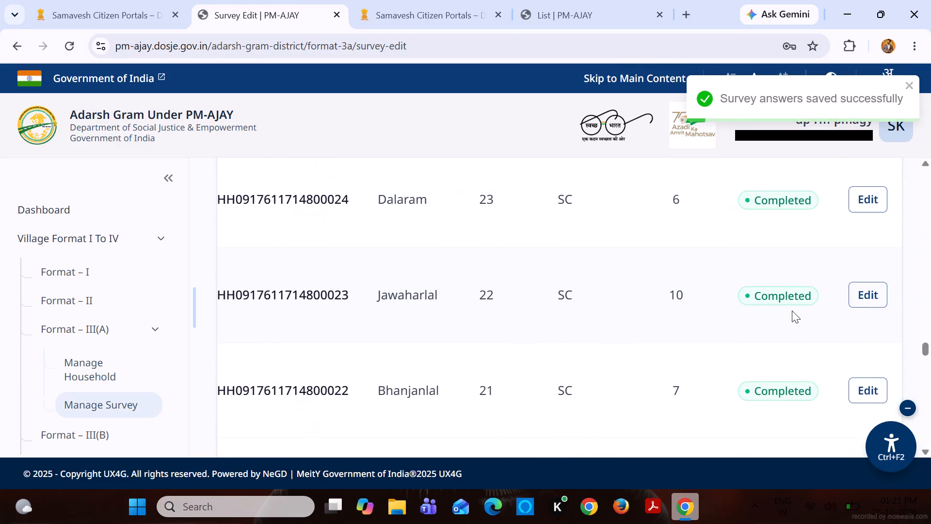
left_click(875, 392)
scroll(772, 342, "down", 9)
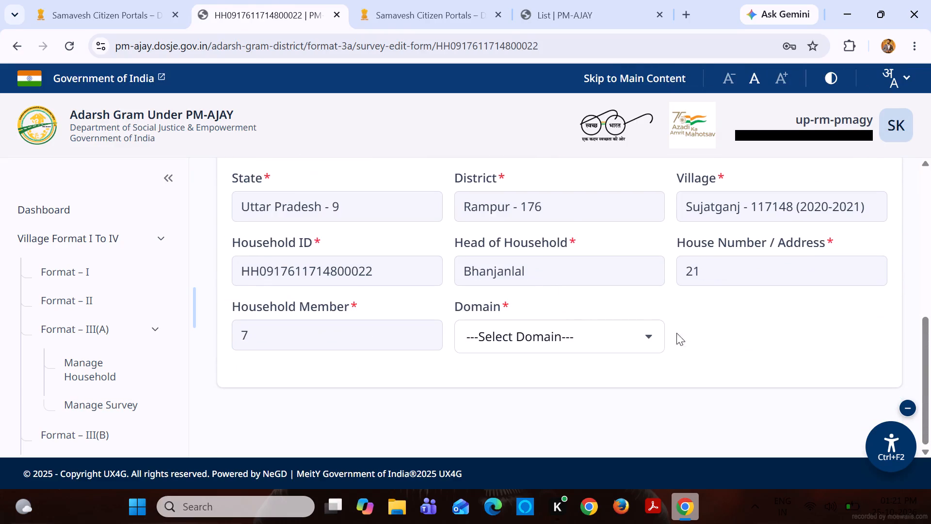
left_click(665, 331)
left_click(627, 333)
left_click(627, 333)
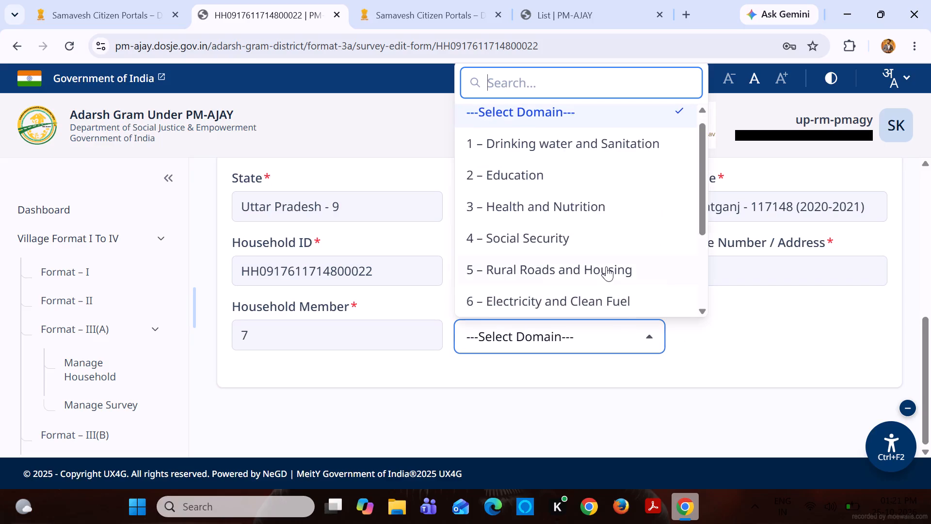
scroll(606, 266, "down", 1)
left_click(582, 259)
Set house number 21's involvement in farming to No under indicator 7.1, save the answers and return to the household list.
scroll(732, 307, "down", 4)
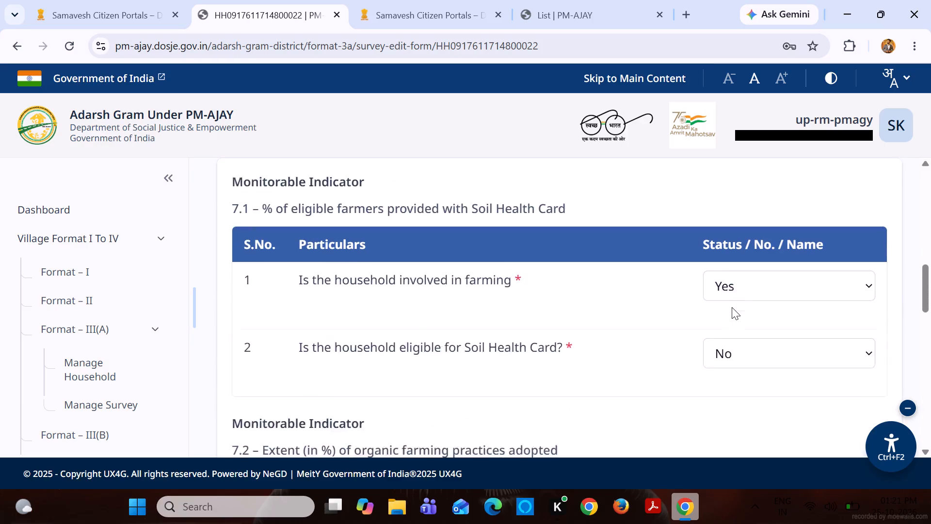
left_click_drag(794, 227, 742, 302)
left_click(742, 302)
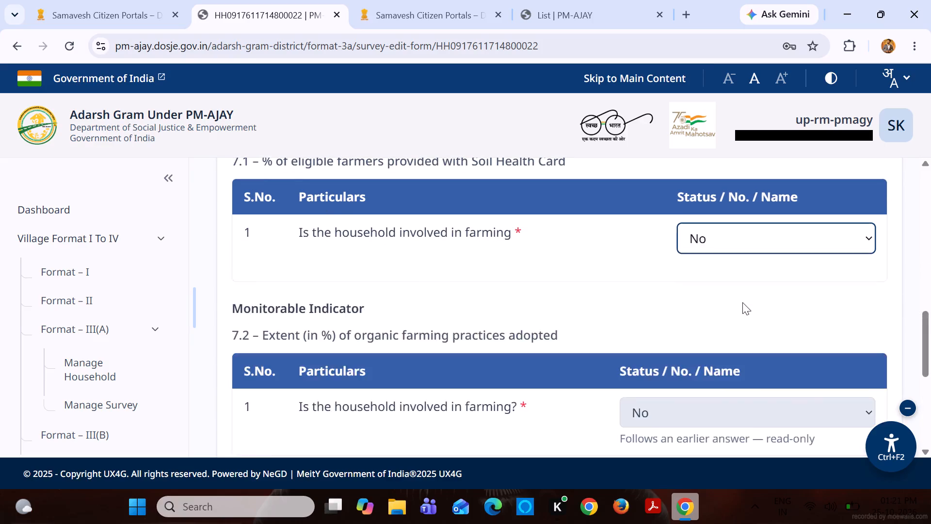
scroll(742, 302, "down", 8)
left_click(830, 356)
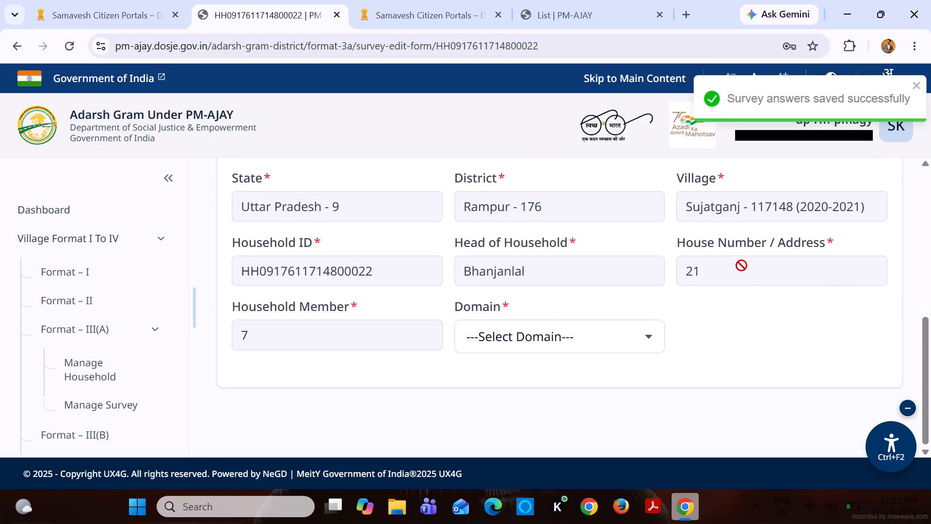
scroll(741, 265, "up", 10)
left_click(841, 195)
Open the survey of house number 22 for editing and choose domain 7 – Agricultural Practices etc.
scroll(666, 339, "down", 17)
scroll(666, 339, "left", 7)
scroll(666, 339, "down", 3)
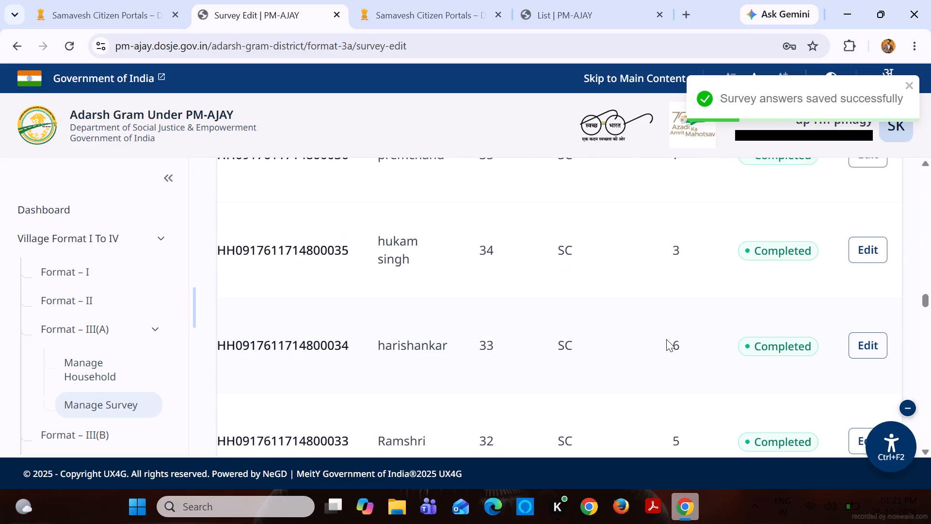
scroll(666, 339, "down", 13)
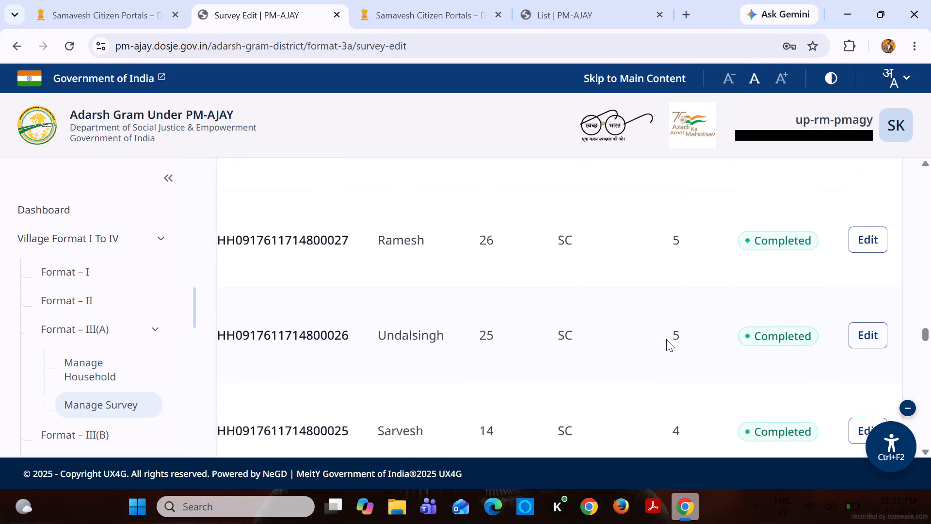
scroll(666, 339, "down", 5)
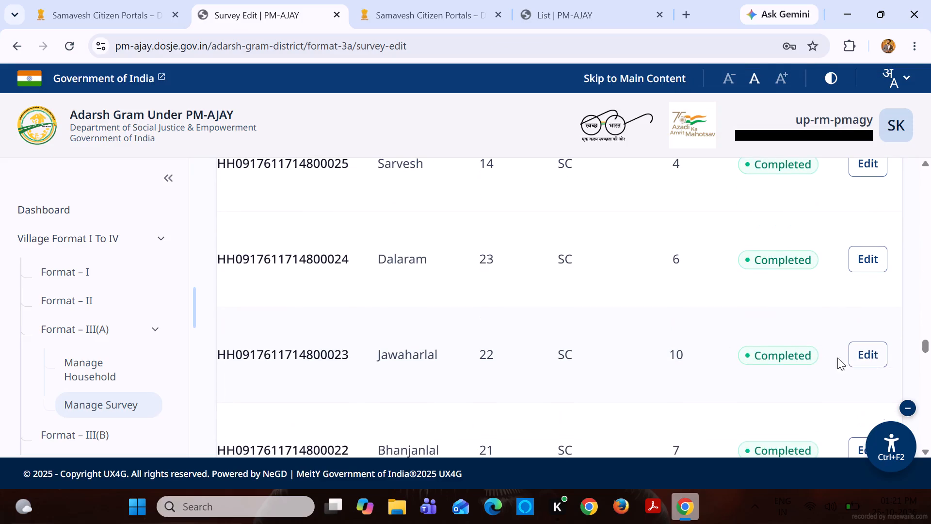
left_click(873, 354)
scroll(609, 301, "down", 7)
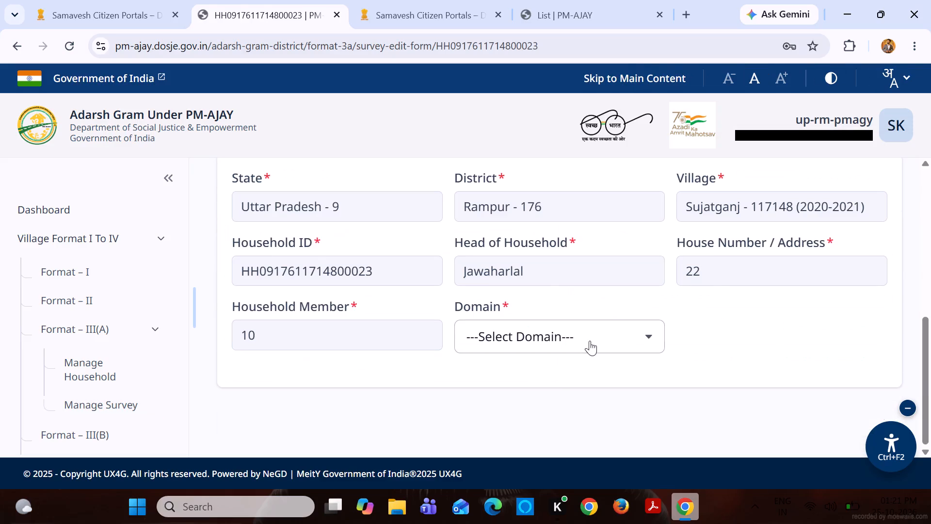
left_click(590, 341)
scroll(606, 238, "down", 5)
left_click(543, 204)
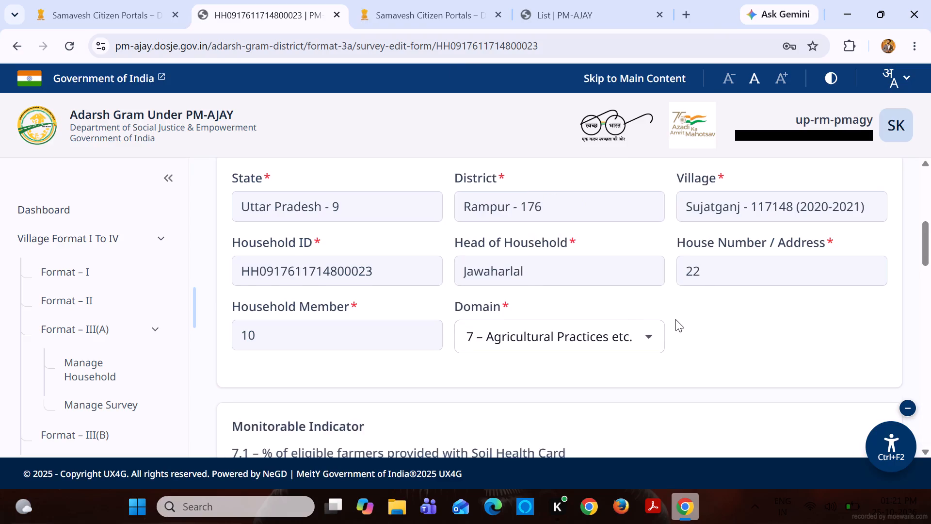
Set house number 22's involvement in farming to No under indicator 7.1, save the answers and return to the household list.
scroll(675, 319, "down", 3)
left_click_drag(773, 299, 743, 383)
left_click(743, 383)
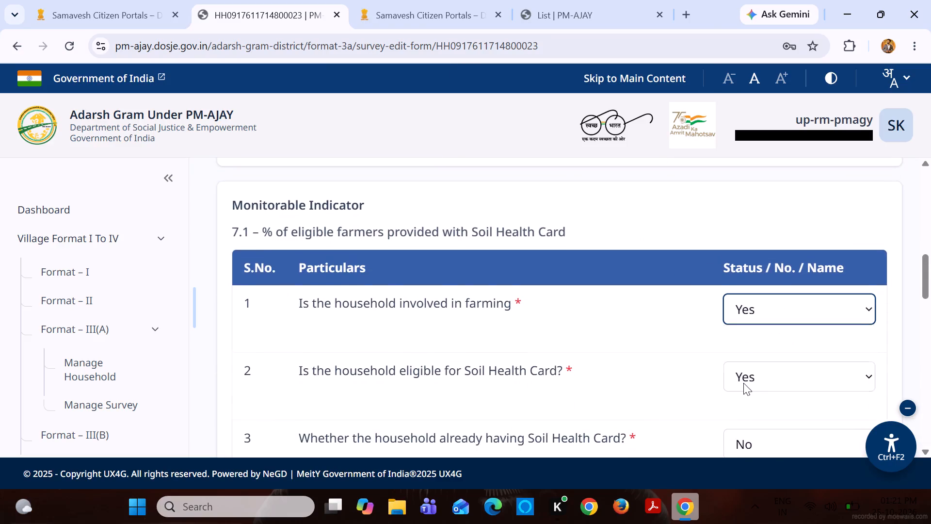
scroll(743, 383, "down", 9)
left_click(856, 363)
scroll(727, 265, "up", 5)
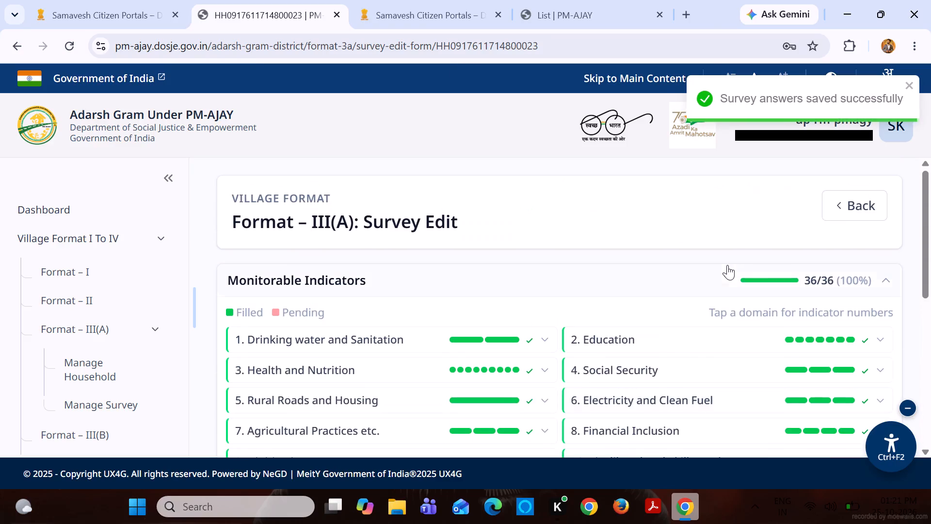
left_click(854, 214)
Open the survey of house number 23 for editing and choose domain 7 – Agricultural Practices etc.
scroll(806, 286, "down", 12)
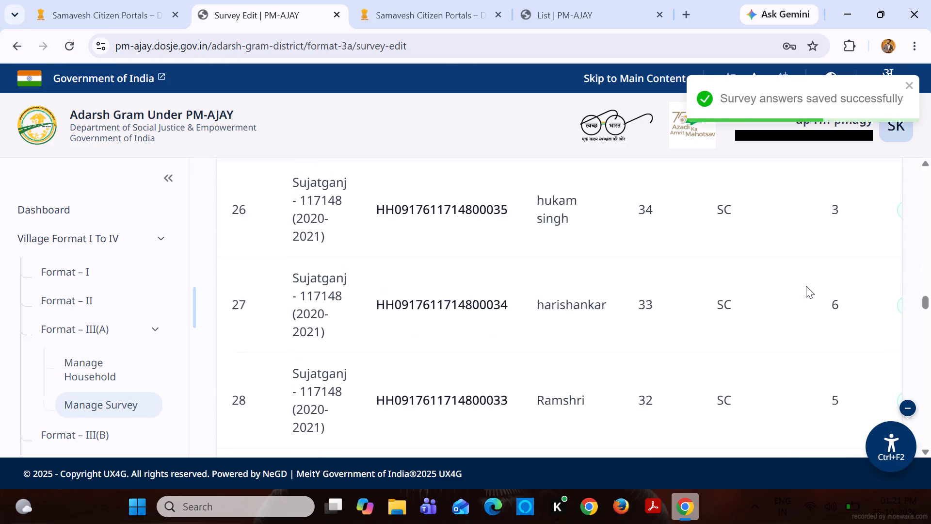
scroll(806, 286, "down", 5)
scroll(806, 286, "left", 8)
scroll(806, 286, "down", 4)
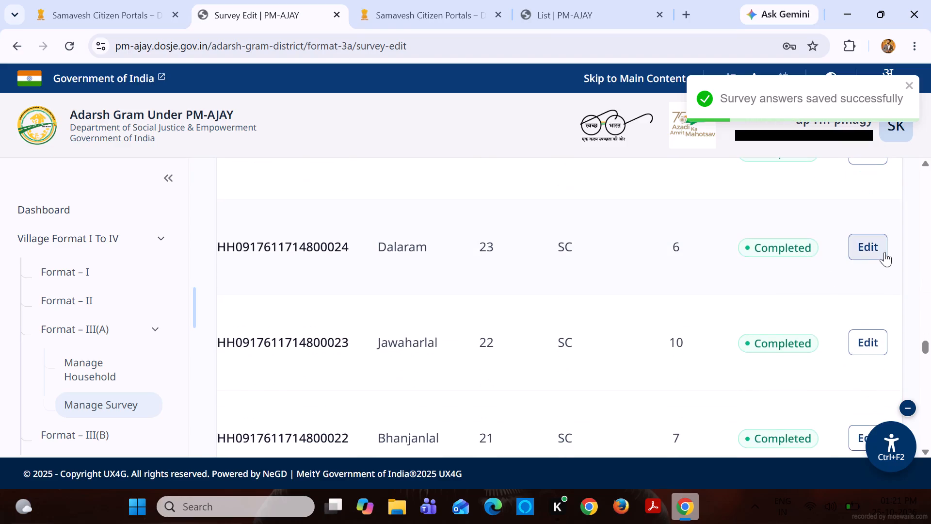
left_click(884, 252)
scroll(764, 288, "down", 7)
left_click(634, 336)
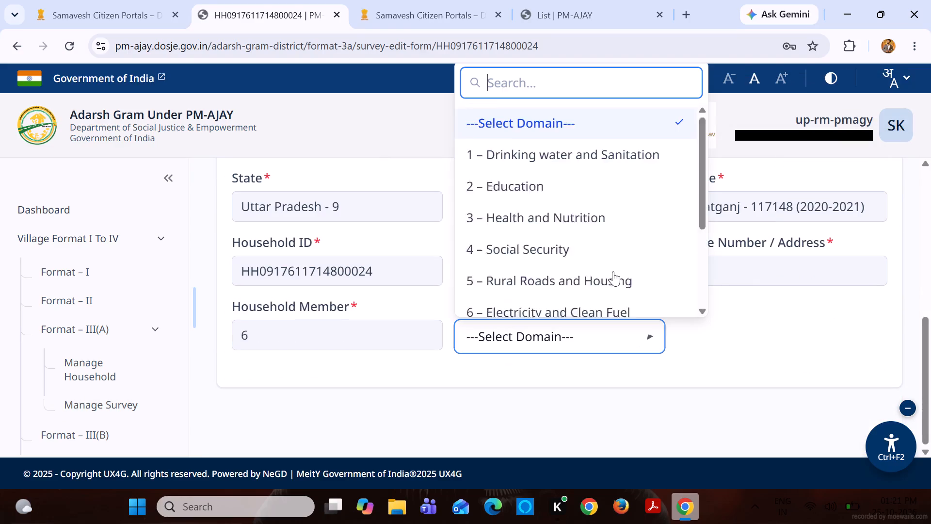
scroll(613, 271, "down", 7)
left_click(540, 205)
Set house number 23's involvement in farming to No under indicator 7.1 and save the survey answers.
scroll(680, 280, "down", 2)
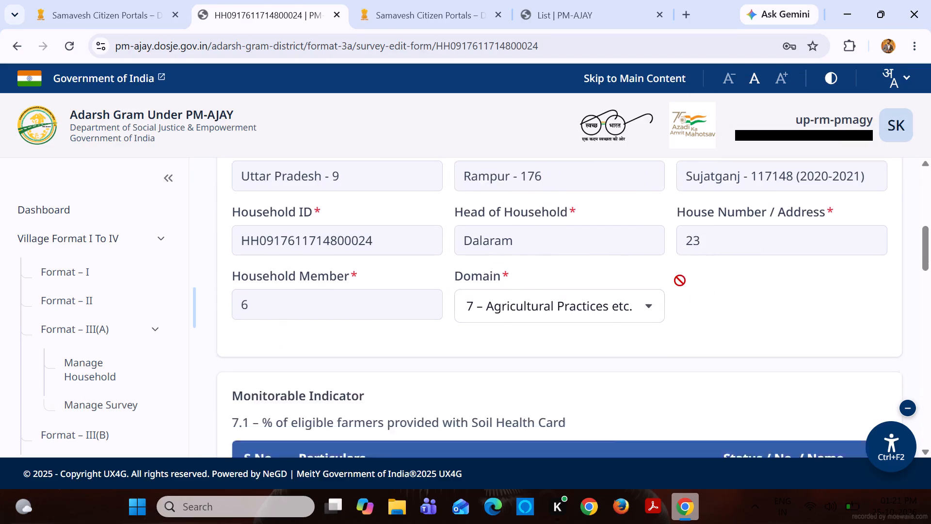
scroll(680, 280, "down", 2)
left_click(777, 169)
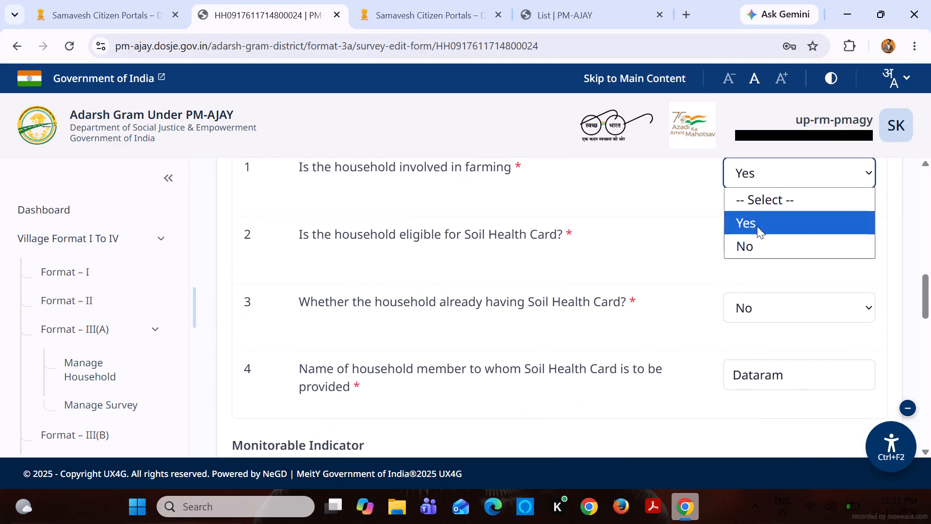
left_click(753, 245)
scroll(753, 245, "down", 8)
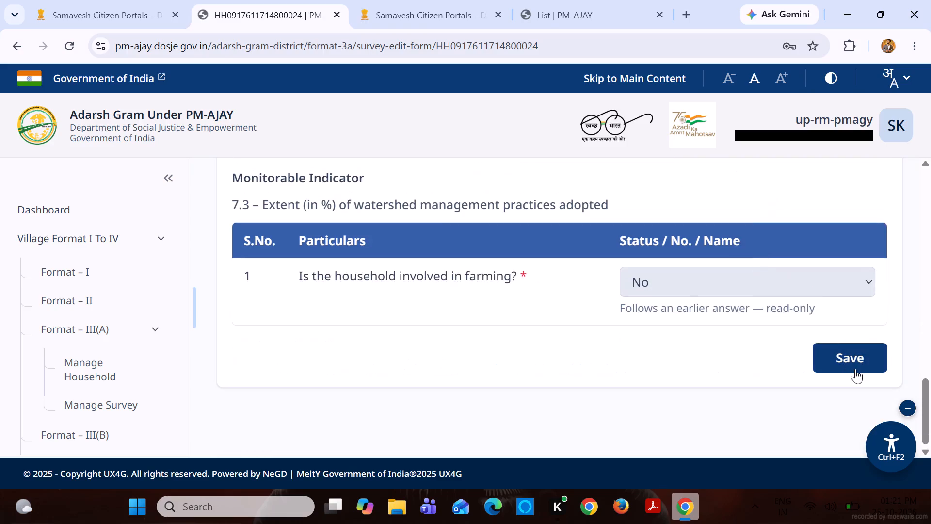
left_click(855, 369)
scroll(563, 249, "up", 8)
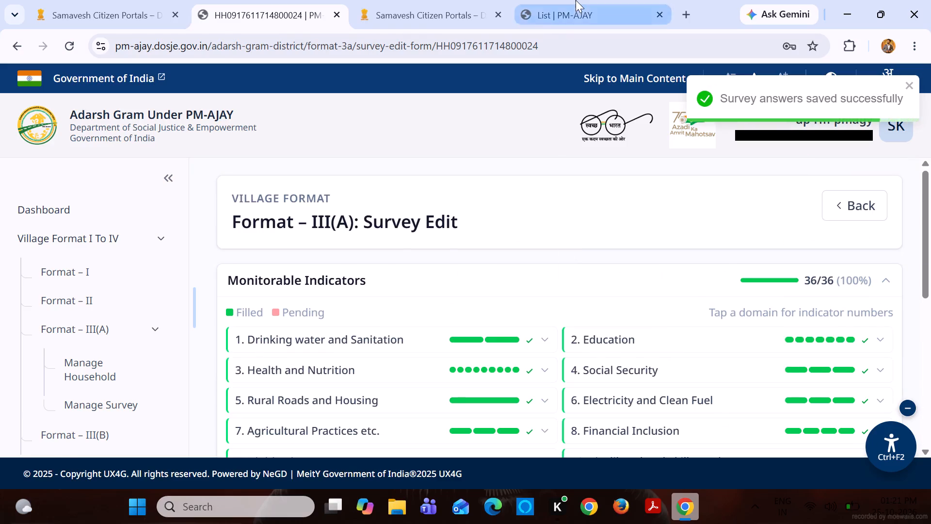
Check the Format – III(B) list for the pending households after house number 23 and return to the survey form.
left_click(576, 0)
scroll(657, 273, "down", 3)
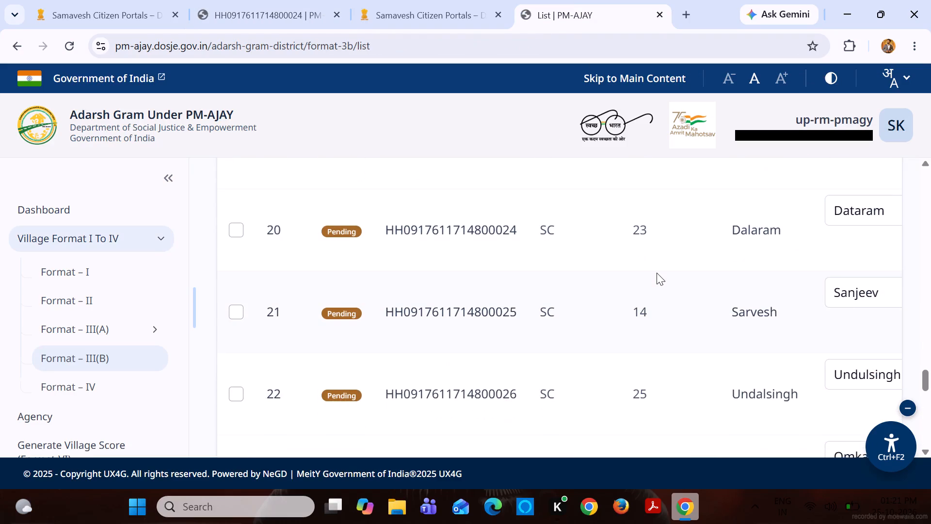
scroll(657, 273, "down", 3)
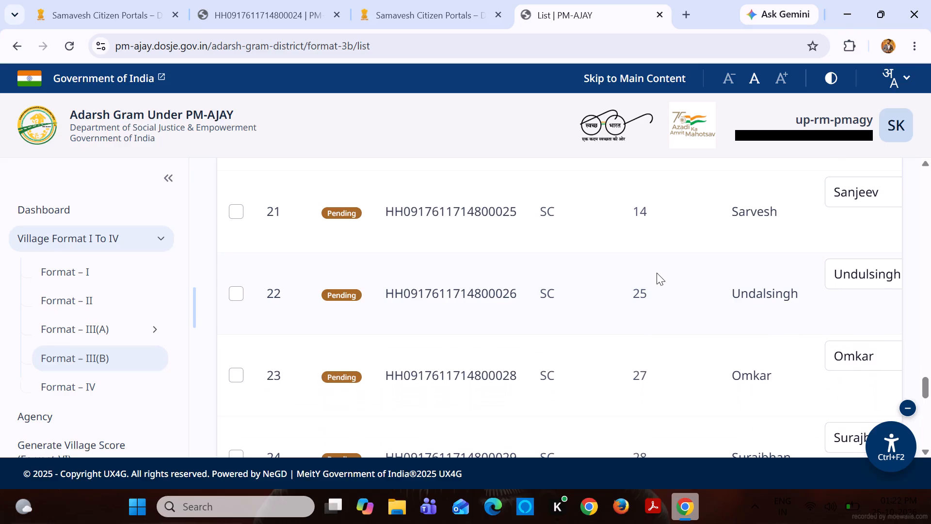
left_click(313, 11)
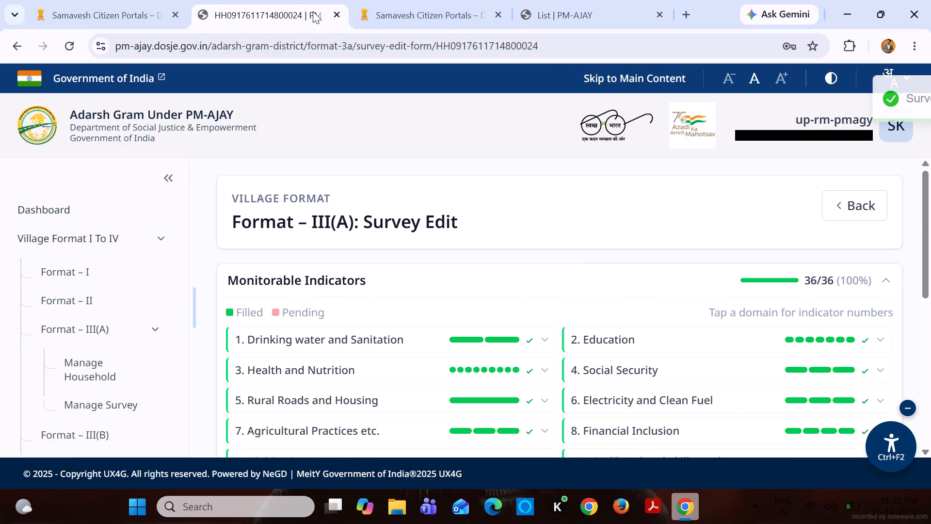
scroll(581, 244, "down", 8)
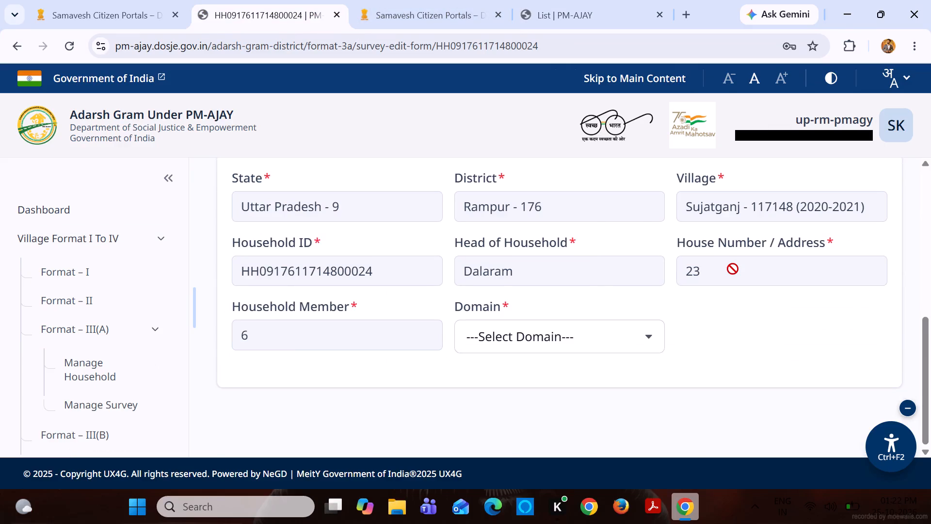
Return to the household list, open the survey of house number 14 for editing and choose domain 7 – Agricultural Practices etc.
scroll(733, 269, "up", 9)
left_click(849, 205)
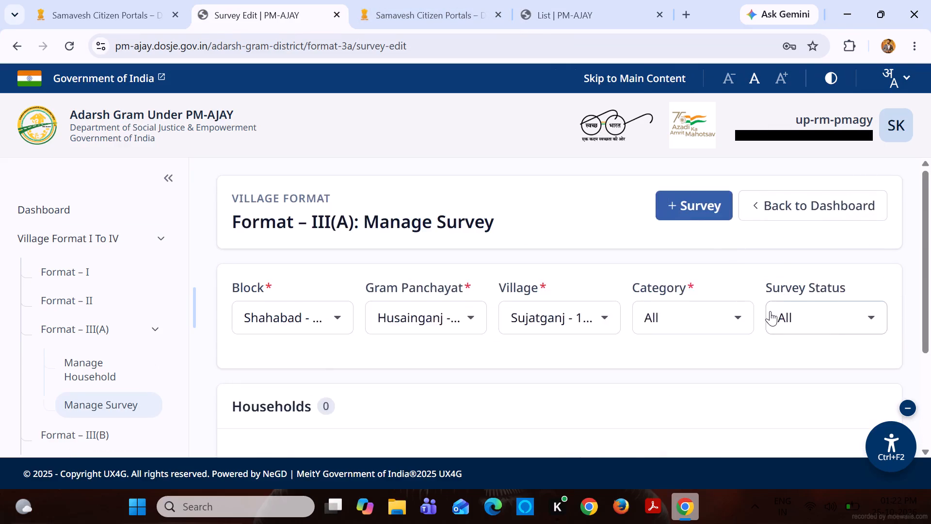
scroll(770, 311, "down", 17)
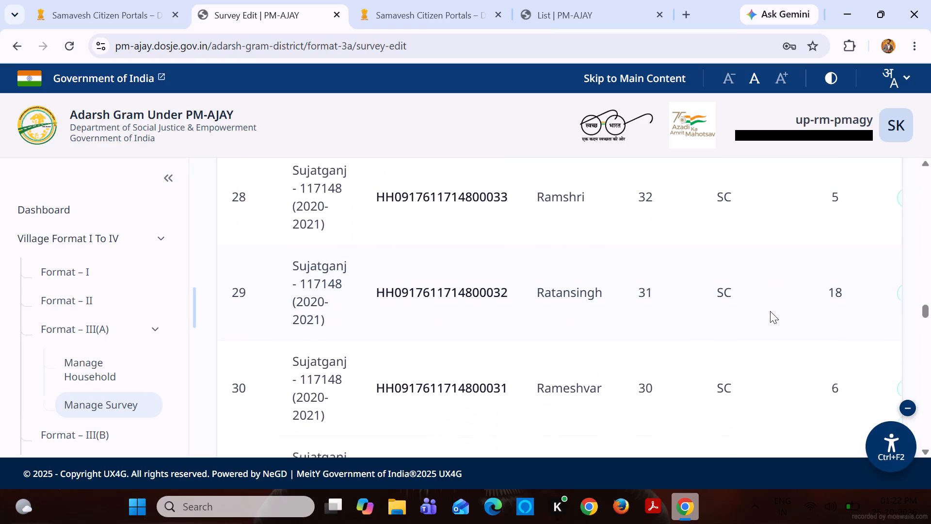
scroll(770, 311, "down", 8)
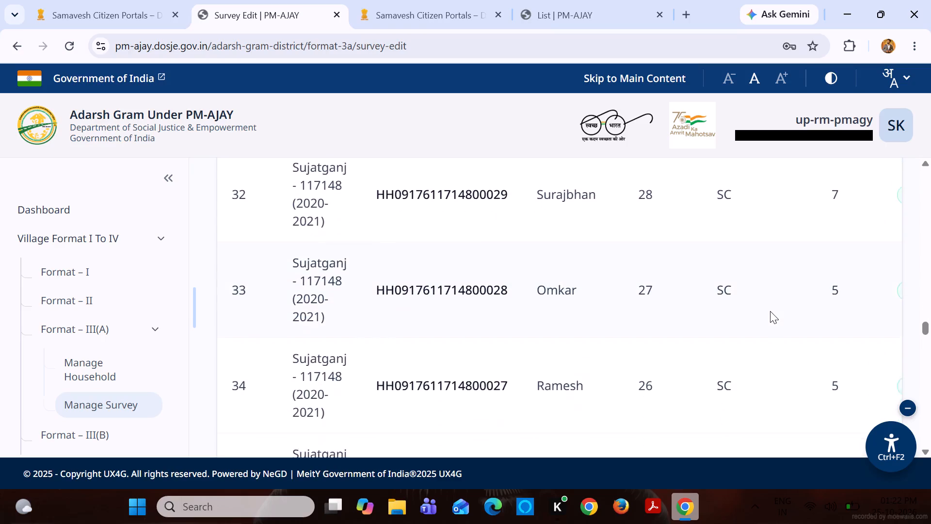
scroll(770, 311, "down", 4)
scroll(770, 311, "left", 5)
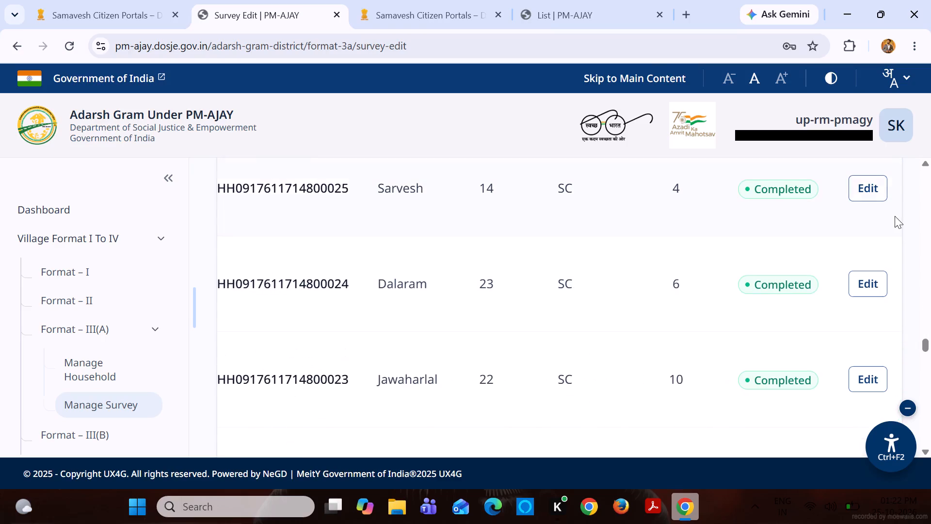
left_click(868, 194)
scroll(762, 354, "down", 10)
left_click(627, 334)
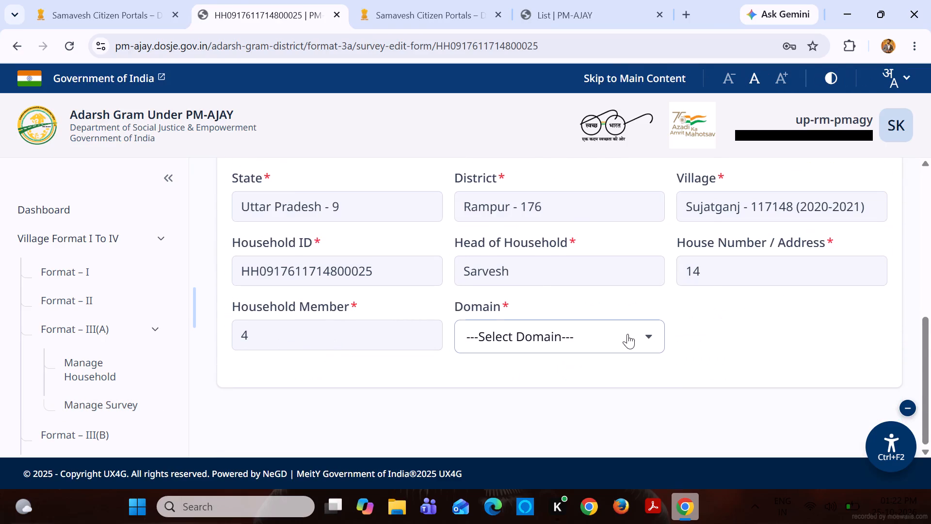
scroll(614, 230, "down", 7)
left_click(567, 214)
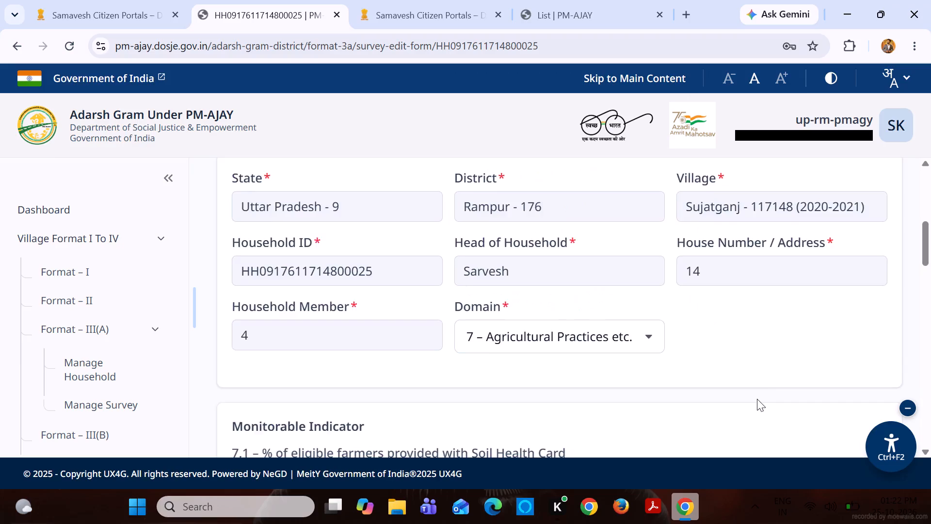
Set house number 14's involvement in farming to No under indicator 7.1, save the answers and return to the household list.
scroll(757, 399, "down", 4)
left_click_drag(798, 263, 751, 331)
left_click(751, 331)
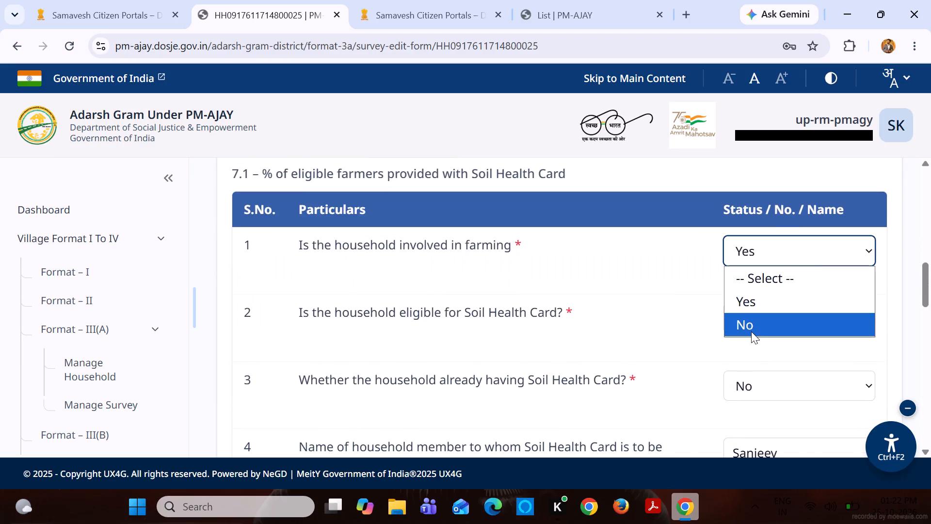
scroll(751, 331, "down", 9)
left_click(840, 348)
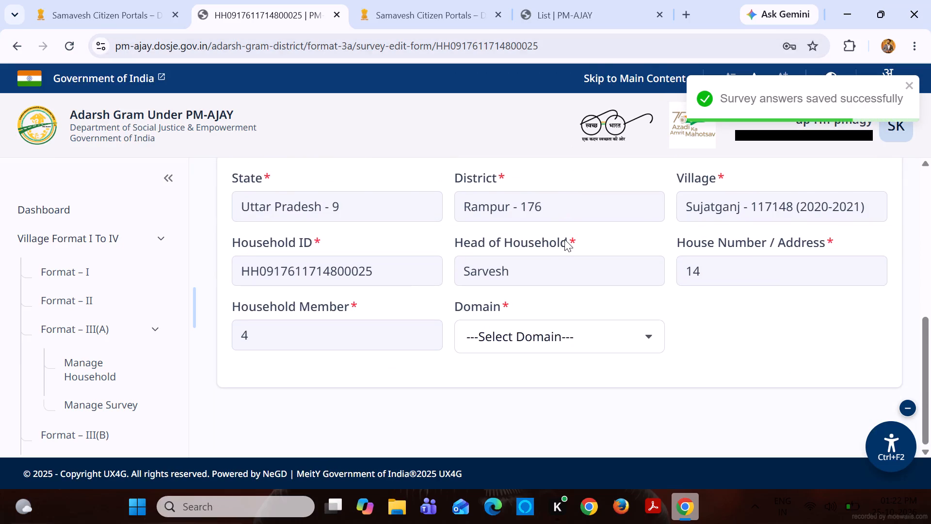
scroll(564, 239, "up", 9)
left_click(842, 200)
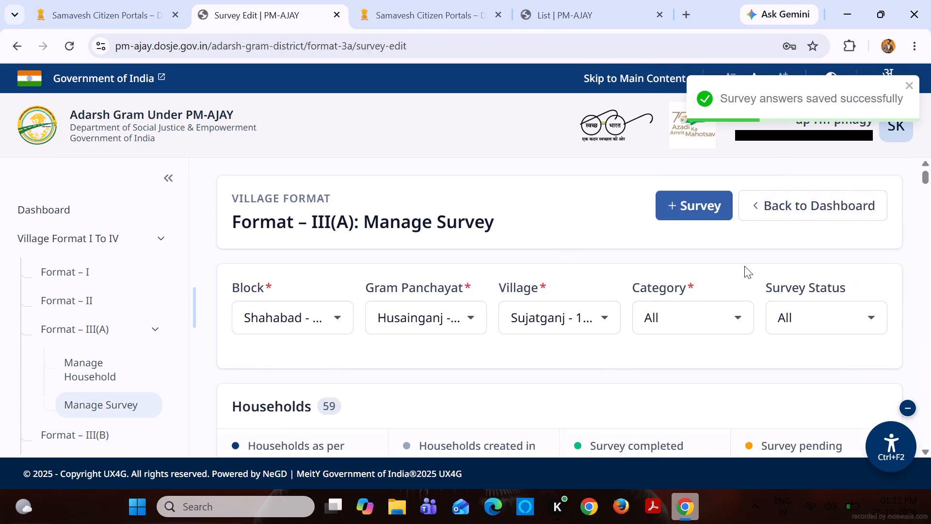
Open the survey of house number 25 for editing and choose domain 7 – Agricultural Practices etc.
scroll(744, 266, "down", 18)
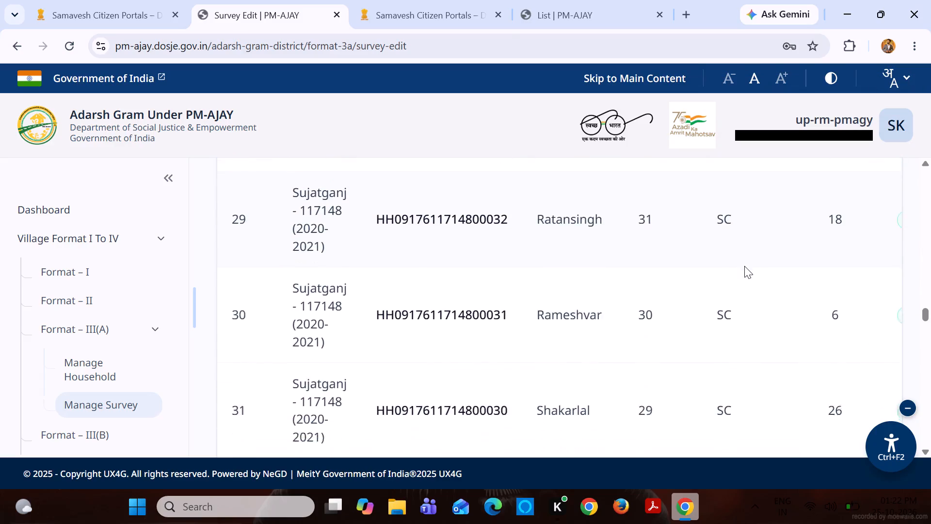
scroll(744, 266, "down", 6)
scroll(744, 266, "left", 5)
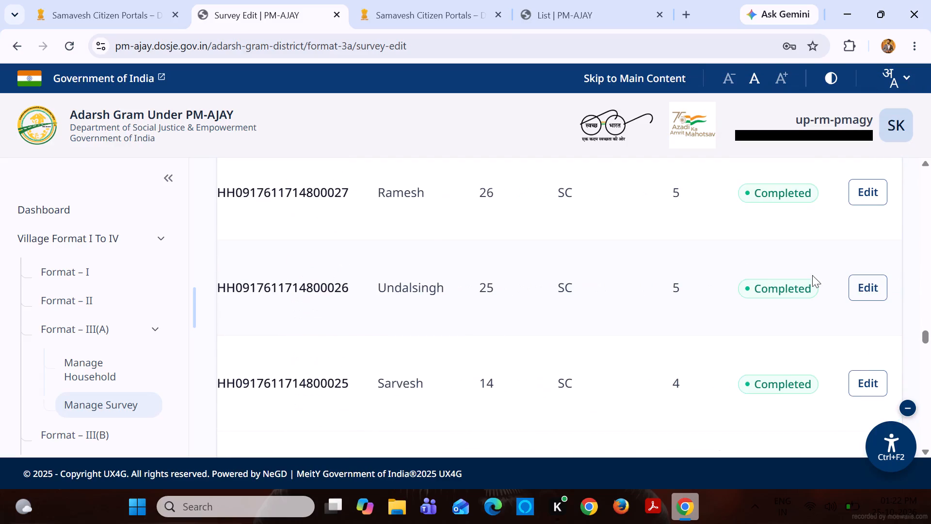
left_click(858, 283)
scroll(701, 329, "down", 8)
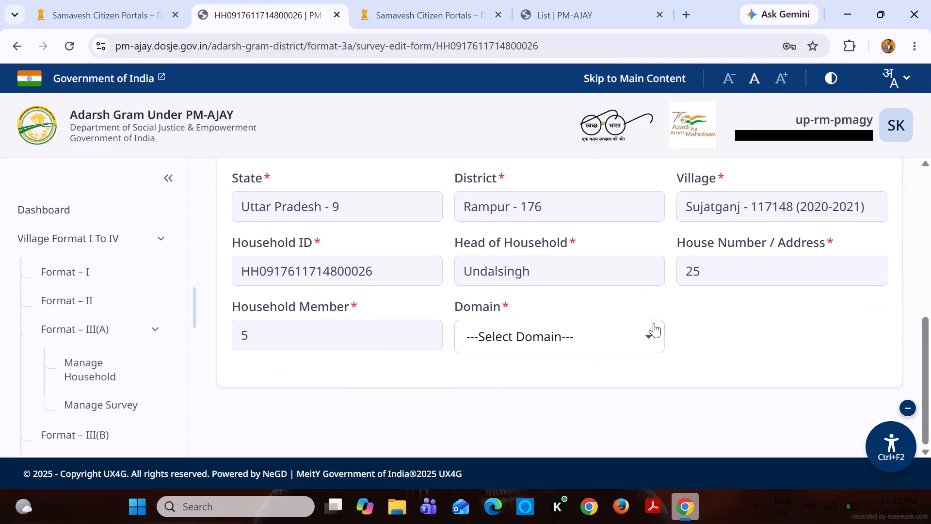
left_click(640, 327)
scroll(619, 186, "down", 5)
left_click(579, 193)
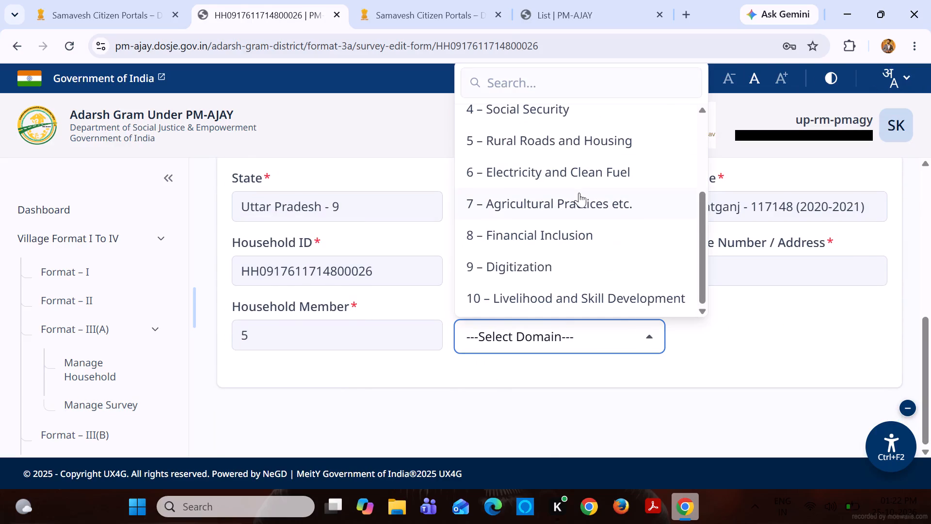
Set house number 25's involvement in farming to No under indicator 7.1, save the answers and return to the household list.
scroll(729, 289, "down", 2)
left_click(793, 395)
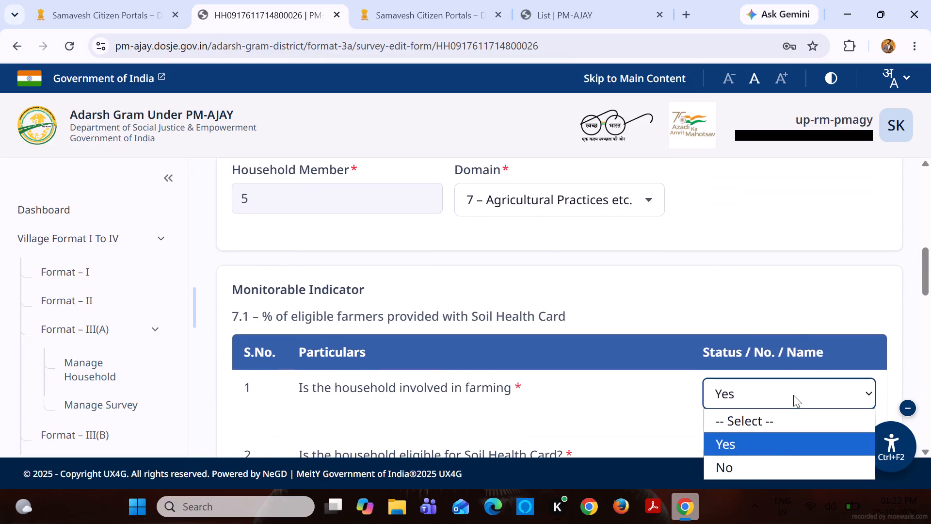
left_click(759, 470)
scroll(748, 349, "down", 7)
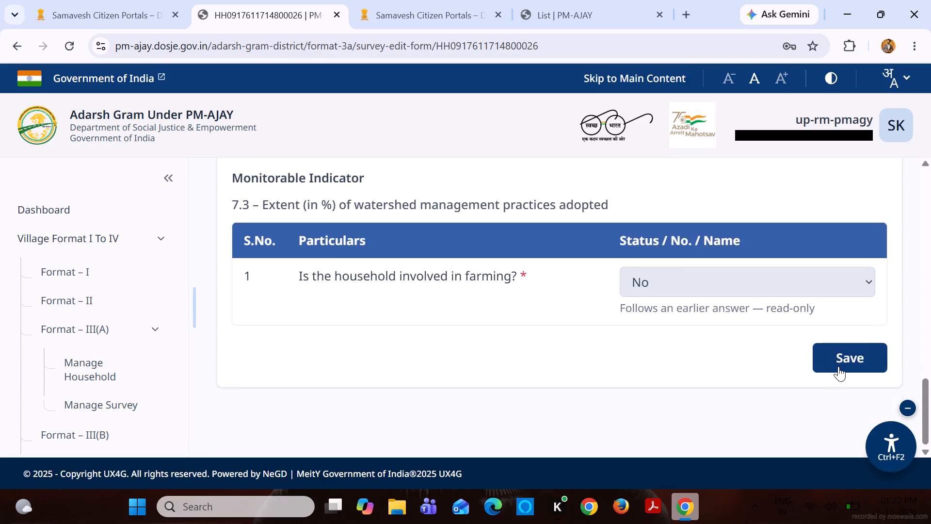
left_click(838, 366)
scroll(721, 325, "up", 15)
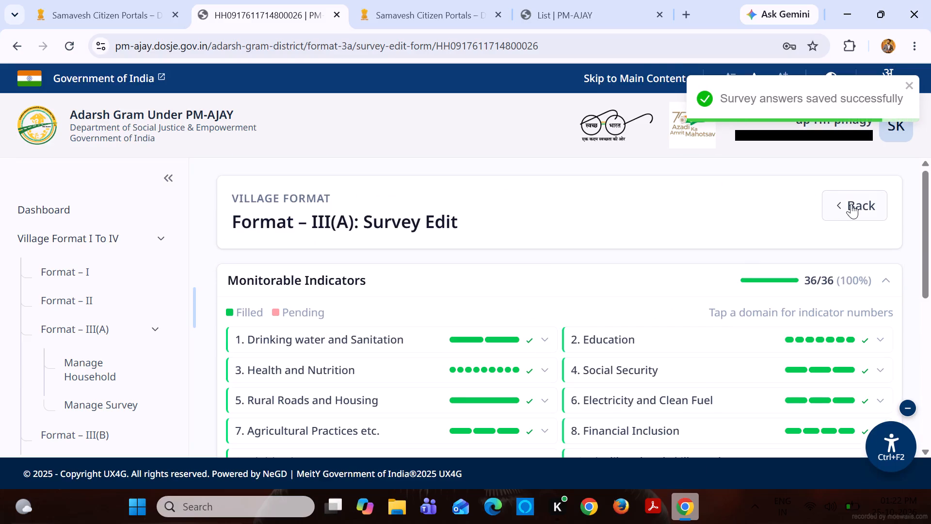
left_click(851, 204)
scroll(801, 286, "down", 16)
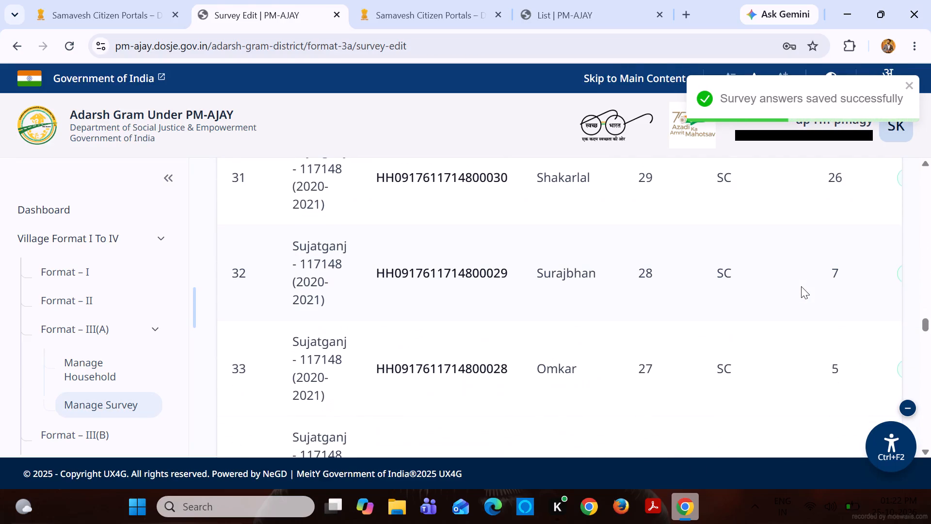
left_click(801, 286)
scroll(801, 286, "down", 3)
scroll(801, 286, "left", 6)
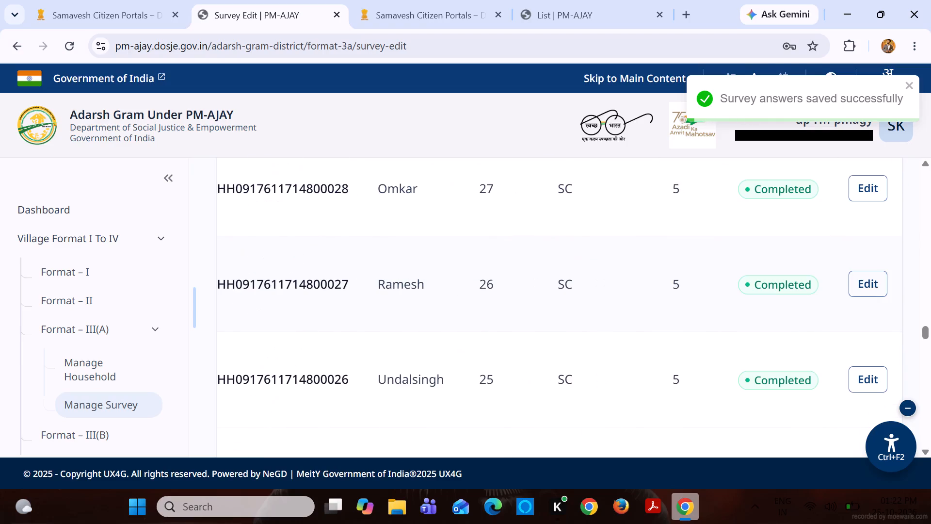
scroll(801, 286, "left", 2)
left_click(861, 193)
scroll(766, 316, "down", 4)
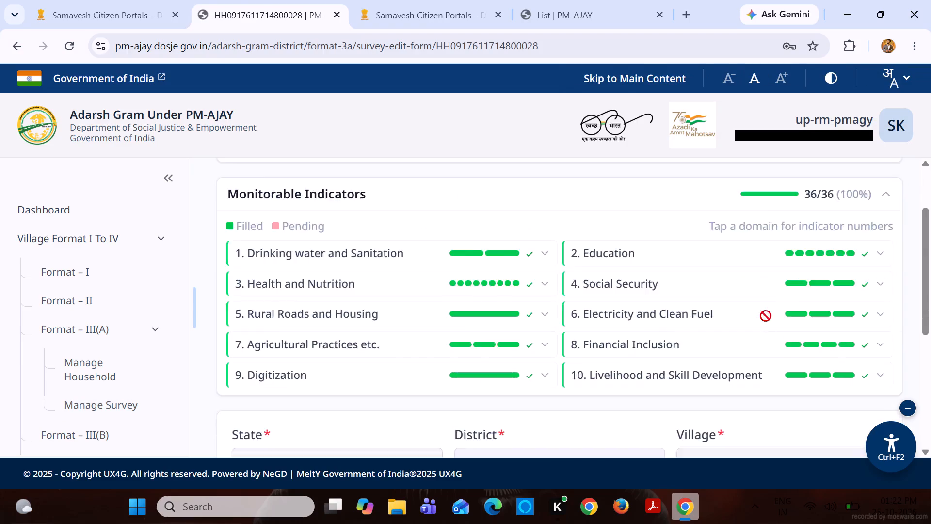
Choose domain 7 – Agricultural Practices etc. for house number 27's survey.
scroll(766, 316, "down", 3)
left_click(615, 355)
left_click(638, 329)
scroll(608, 220, "down", 6)
left_click(539, 172)
left_click_drag(556, 338, 529, 341)
left_click(529, 341)
left_click(529, 341)
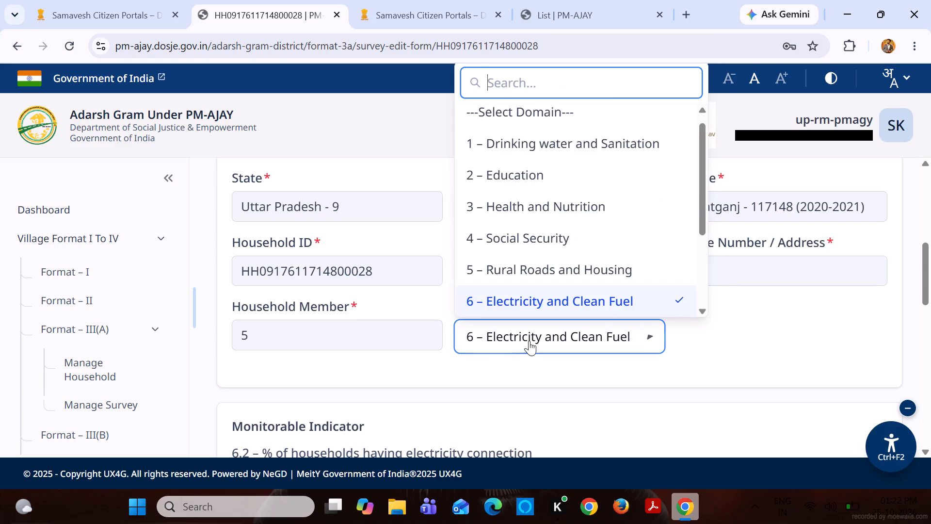
scroll(512, 274, "down", 1)
left_click(522, 255)
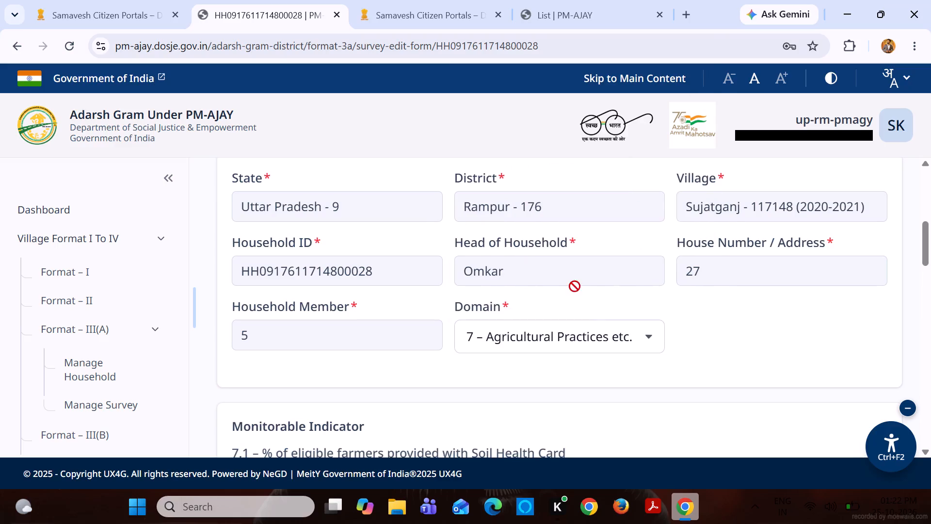
Set house number 27's involvement in farming to No under indicator 7.1, save the answers and return to the household list.
scroll(600, 326, "down", 3)
left_click_drag(776, 272, 748, 344)
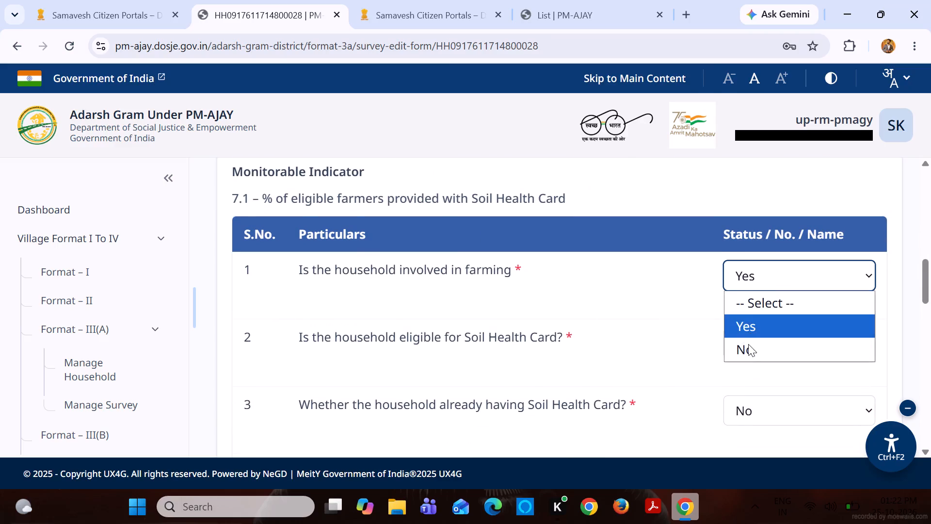
left_click(748, 344)
scroll(748, 344, "down", 8)
left_click(858, 368)
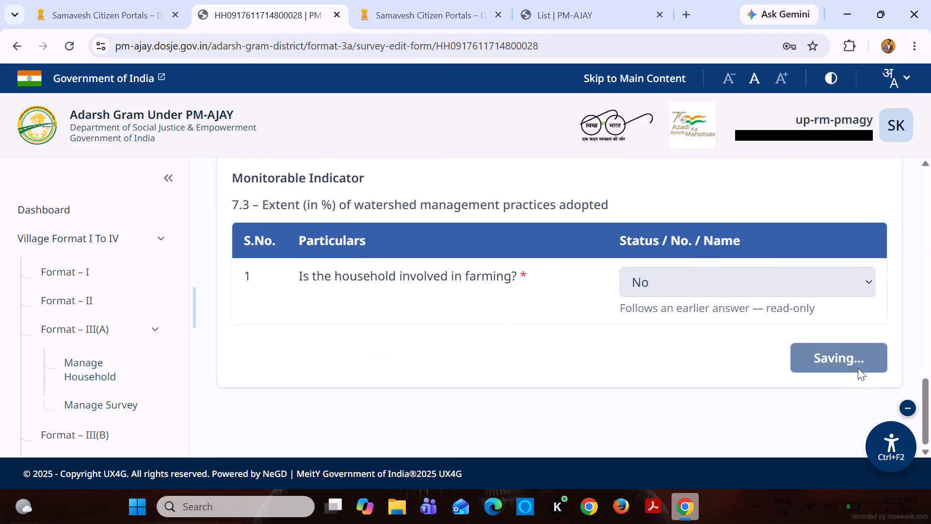
scroll(711, 292, "up", 6)
left_click_drag(818, 208, 830, 207)
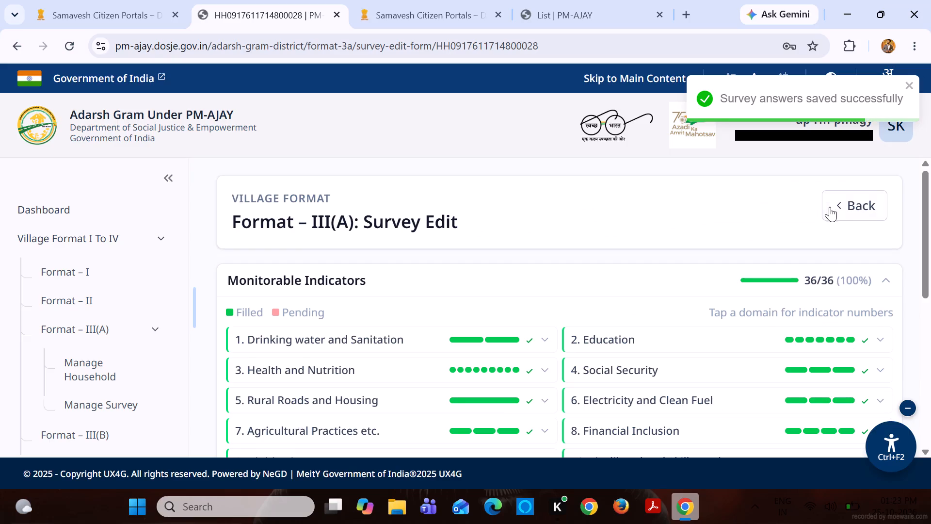
left_click_drag(830, 207, 835, 206)
left_click(835, 206)
Open the survey of house number 28 for editing and choose domain 7 – Agricultural Practices etc.
scroll(754, 290, "down", 19)
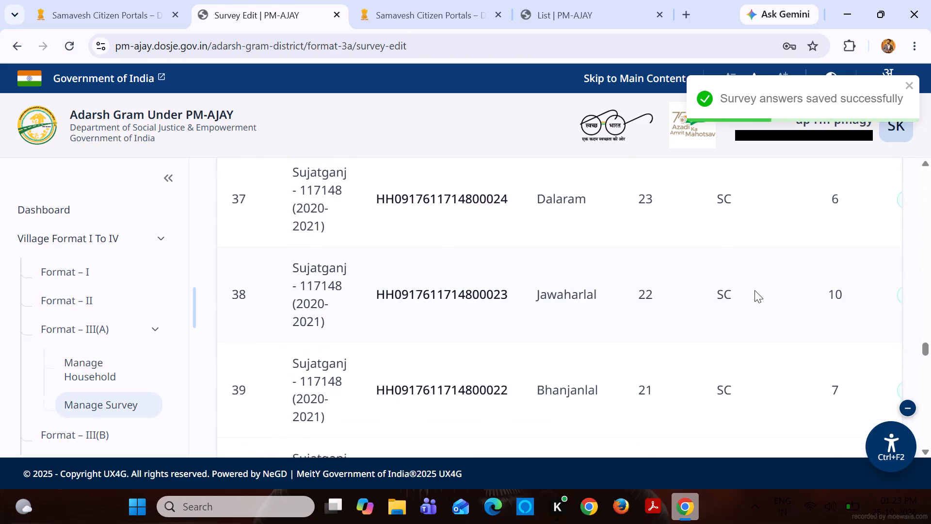
scroll(754, 290, "up", 5)
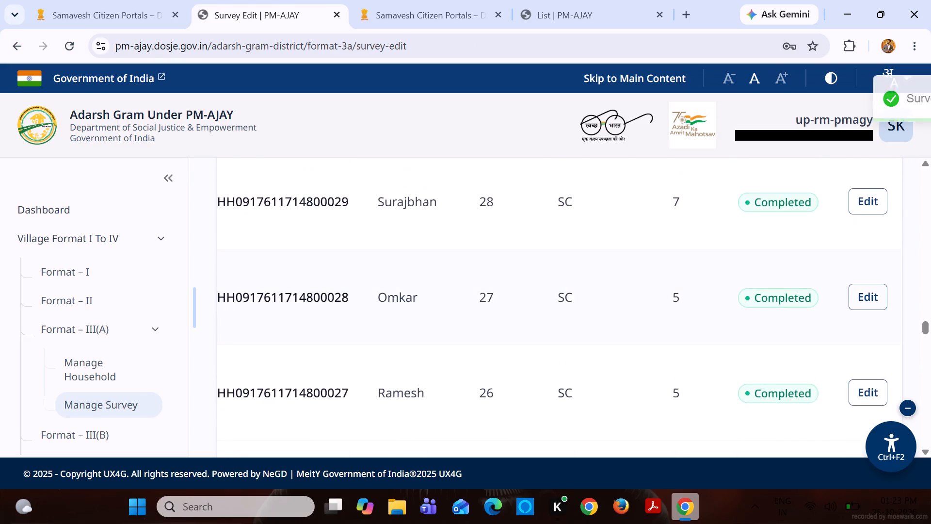
scroll(754, 290, "up", 2)
left_click(859, 225)
scroll(749, 298, "down", 9)
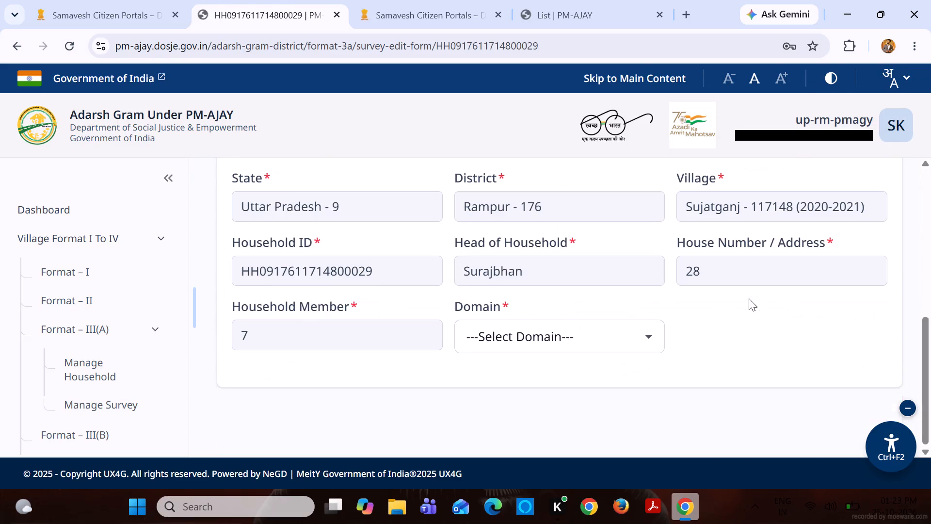
left_click(640, 338)
scroll(626, 293, "down", 7)
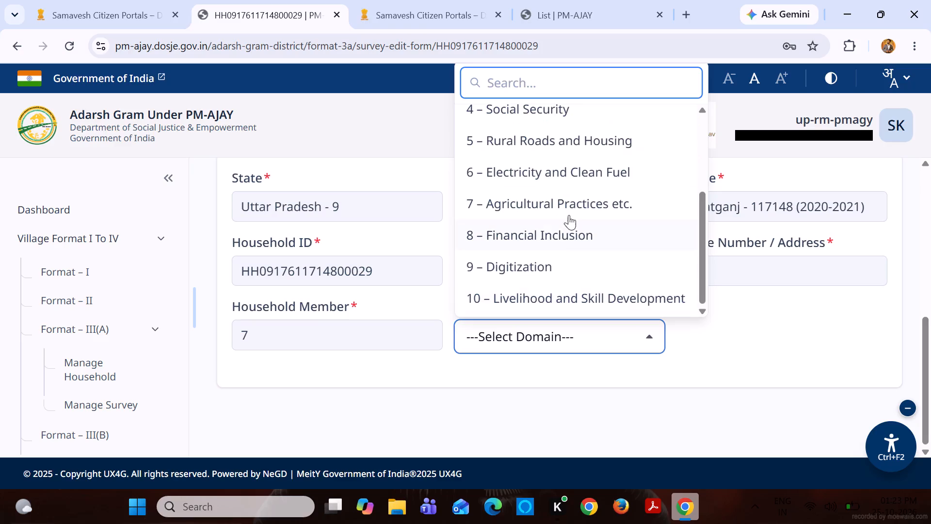
left_click(567, 211)
Set house number 28's involvement in farming to No under indicator 7.1 and save the survey answers.
scroll(738, 284, "down", 3)
left_click_drag(788, 280, 760, 342)
left_click(760, 342)
scroll(760, 342, "down", 9)
left_click(829, 356)
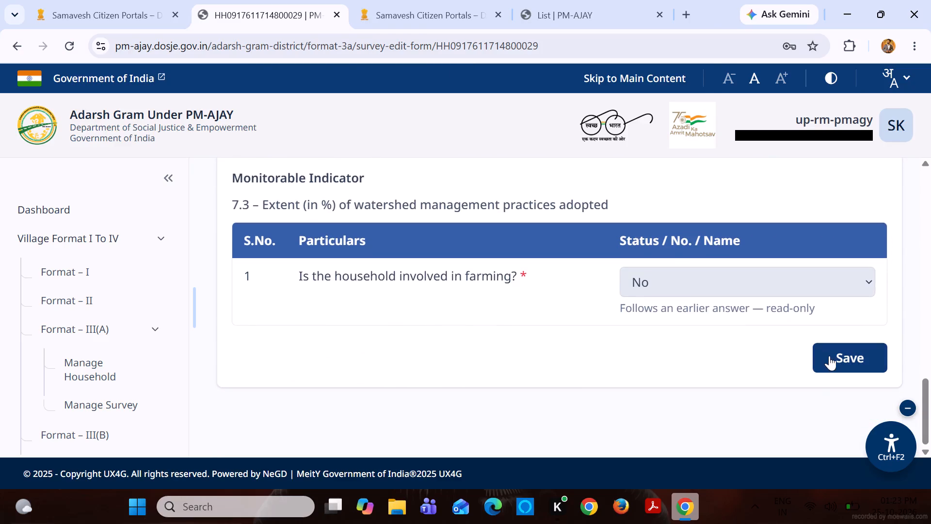
Check the Format – III(B) list for the pending households after house number 28 and return to the survey form.
left_click(566, 0)
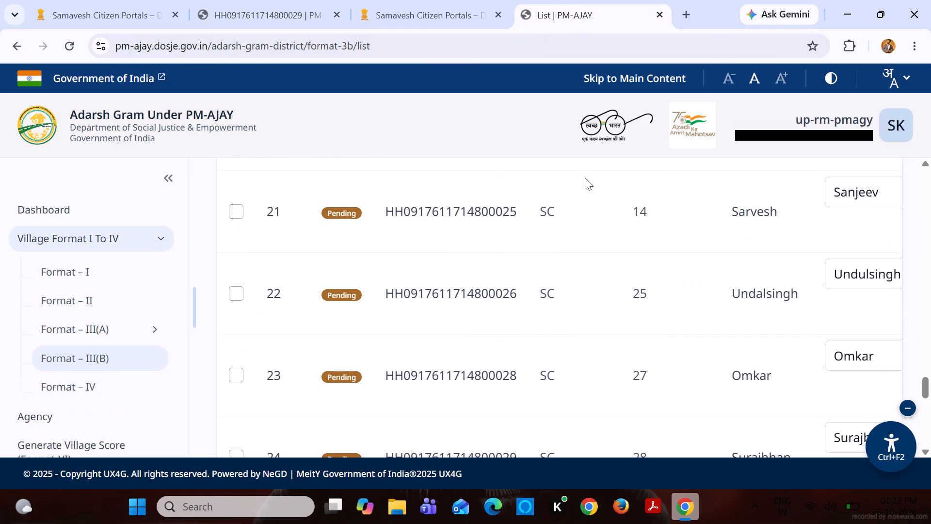
scroll(594, 295, "down", 5)
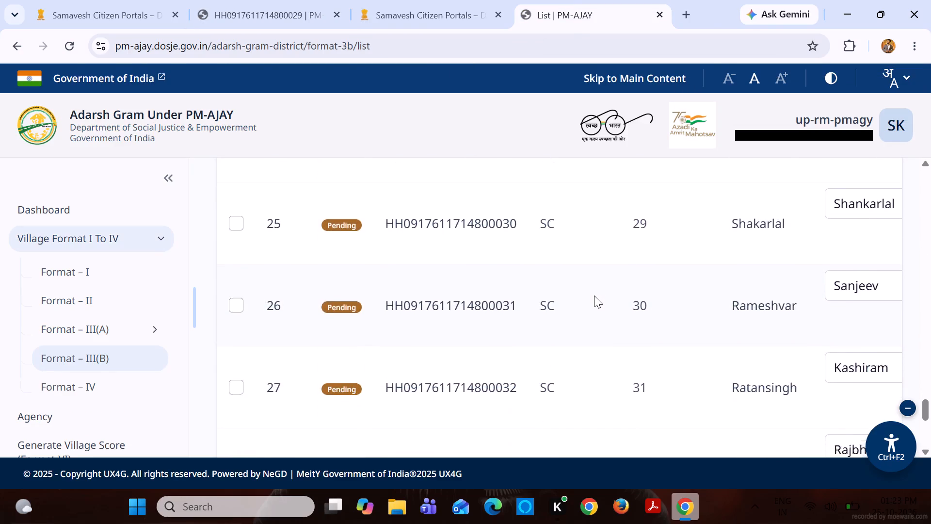
scroll(594, 295, "down", 1)
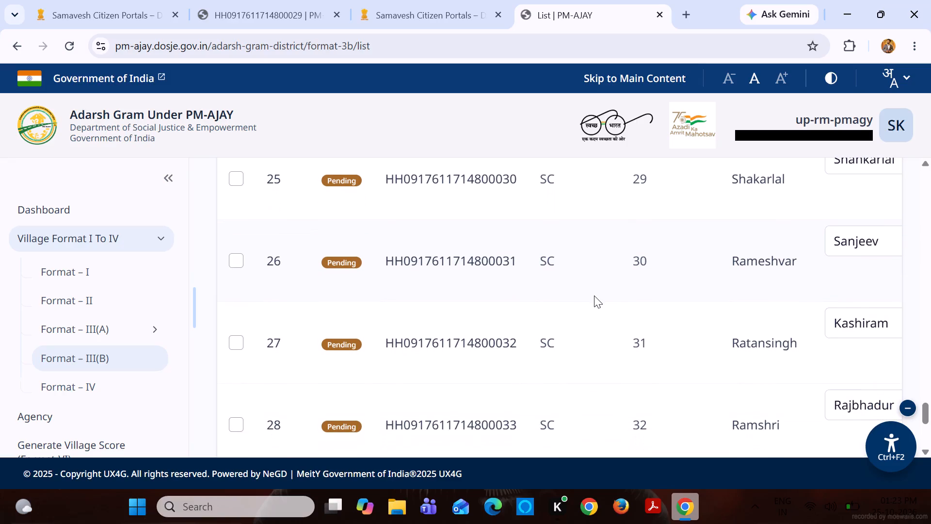
left_click(284, 0)
Return to the household list, open the survey of house number 29 for editing and choose domain 7 – Agricultural Practices etc.
scroll(712, 274, "up", 6)
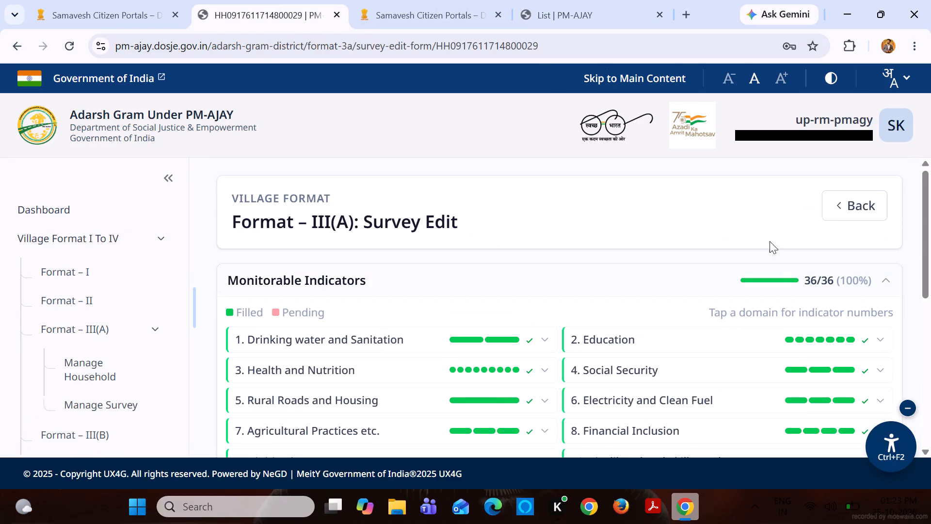
left_click(862, 202)
scroll(737, 338, "down", 13)
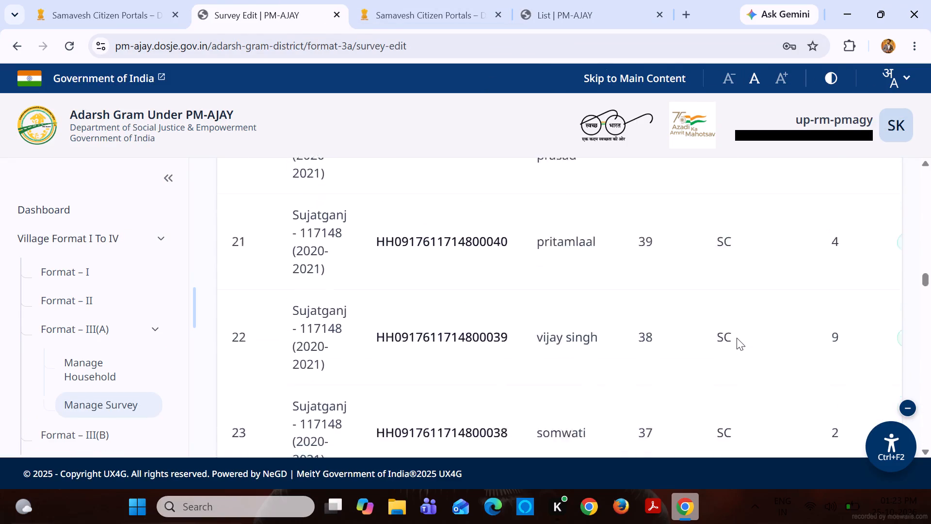
scroll(737, 338, "down", 4)
scroll(737, 338, "left", 9)
scroll(737, 338, "down", 7)
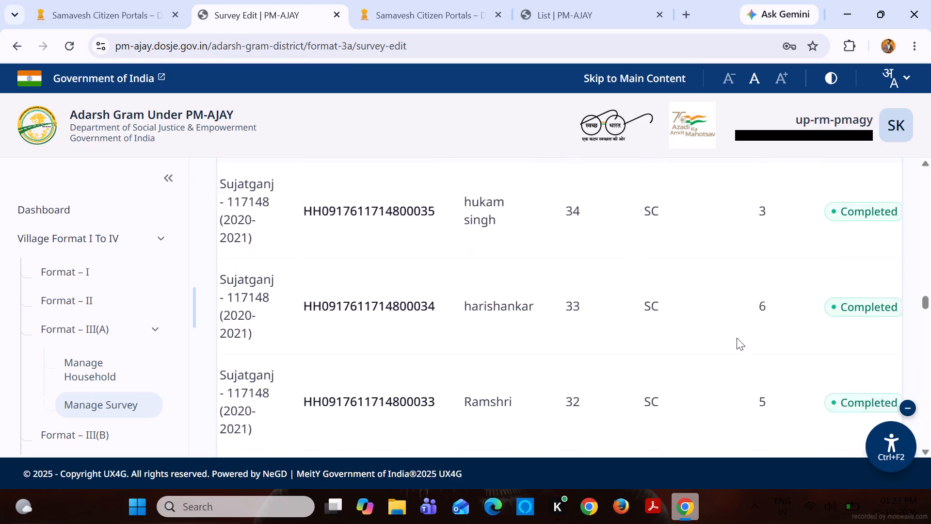
scroll(737, 338, "down", 1)
scroll(737, 338, "left", 4)
scroll(737, 338, "down", 5)
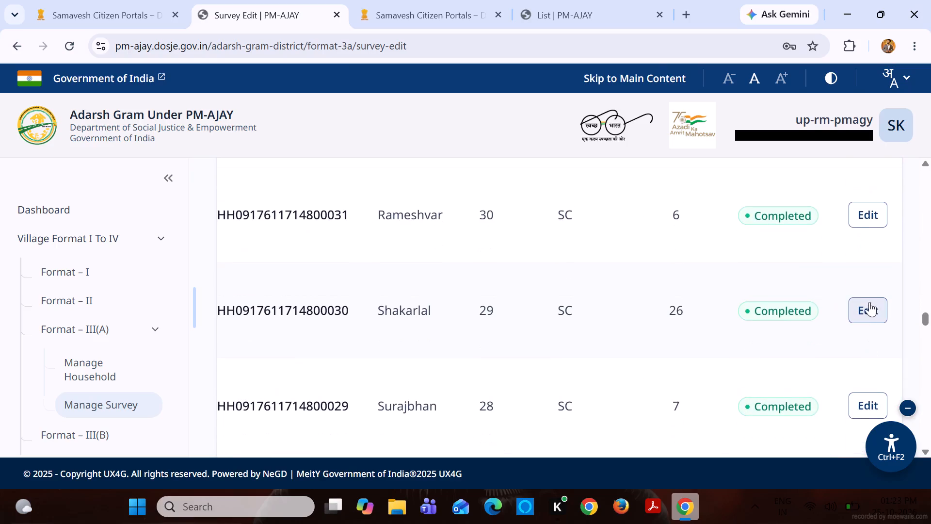
left_click(872, 303)
scroll(672, 357, "down", 4)
left_click(612, 343)
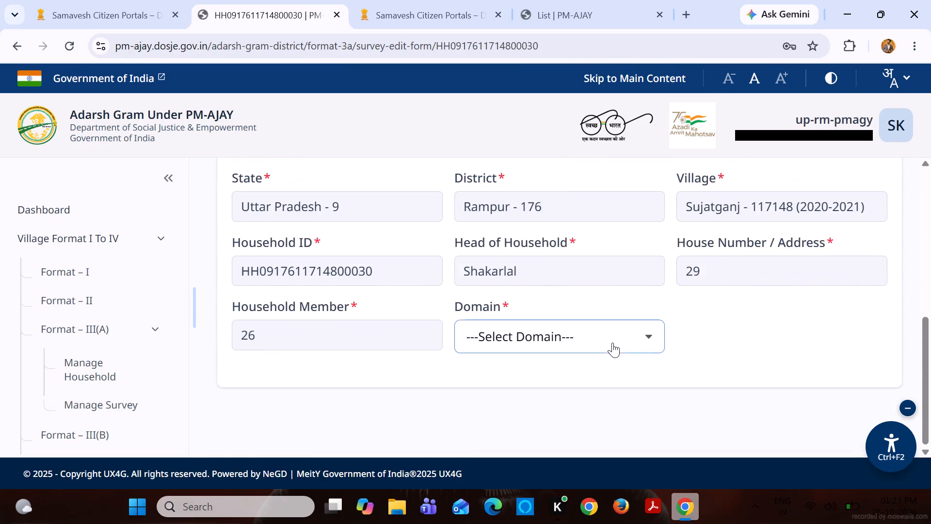
scroll(610, 280, "down", 3)
left_click(559, 204)
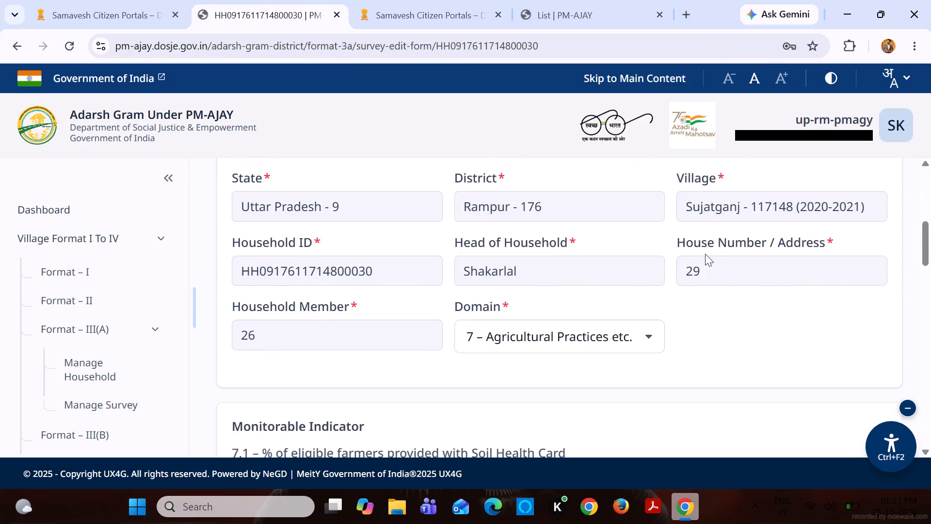
Set house number 29's involvement in farming to No under indicator 7.1, save the answers and return to the household list.
scroll(705, 254, "down", 3)
left_click(784, 326)
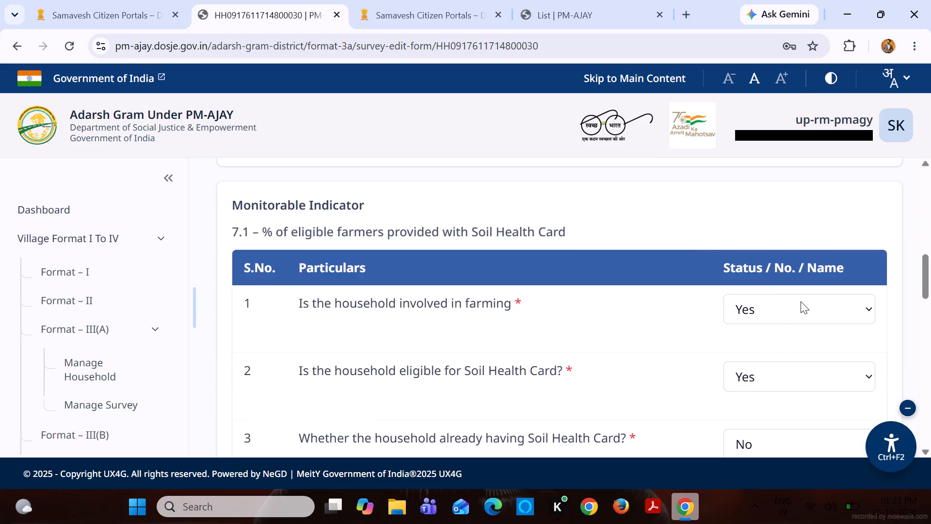
left_click_drag(801, 301, 750, 377)
left_click(750, 377)
scroll(750, 377, "down", 6)
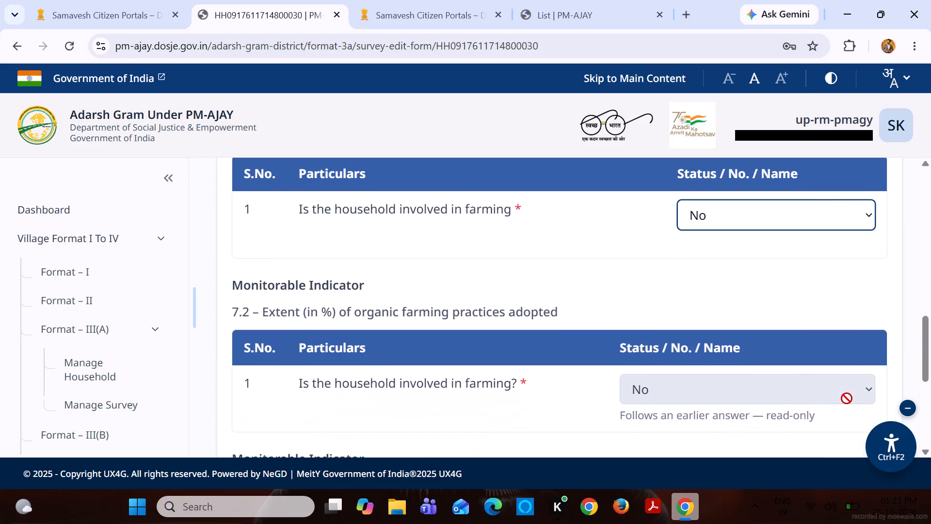
scroll(847, 398, "down", 6)
left_click(854, 344)
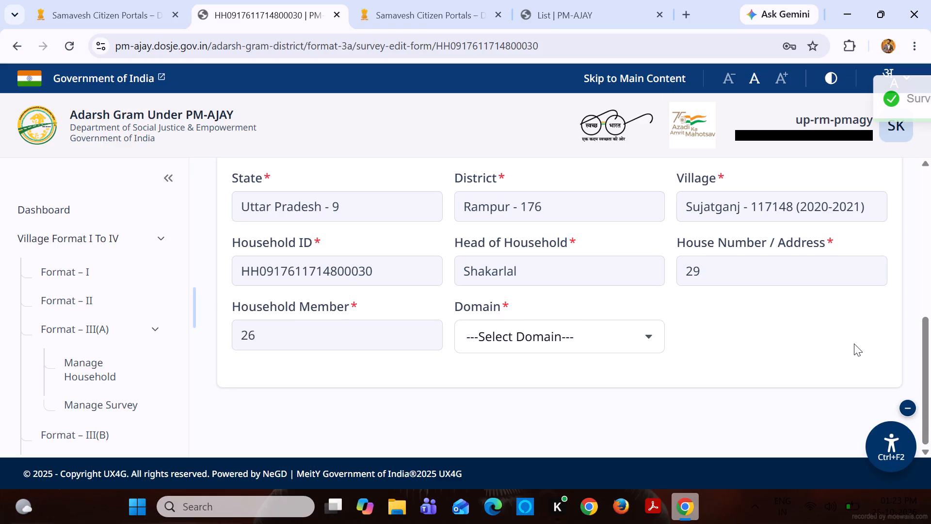
scroll(730, 264, "up", 7)
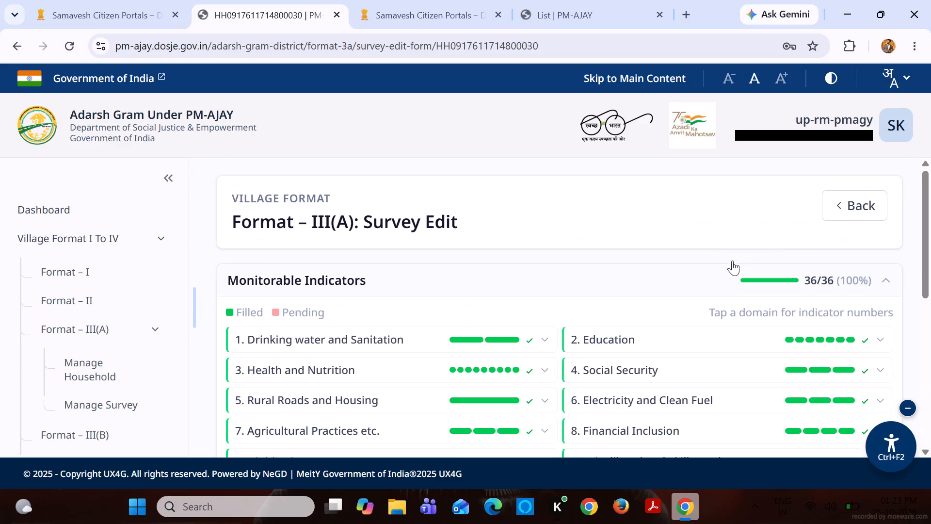
left_click(861, 201)
Open the survey of house number 30 for editing and choose domain 7 – Agricultural Practices etc.
scroll(780, 284, "down", 4)
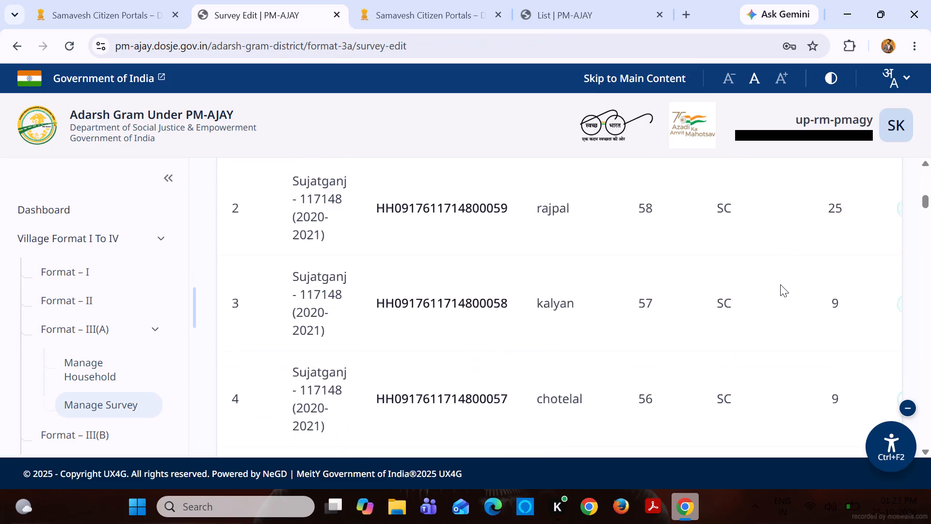
scroll(780, 284, "down", 2)
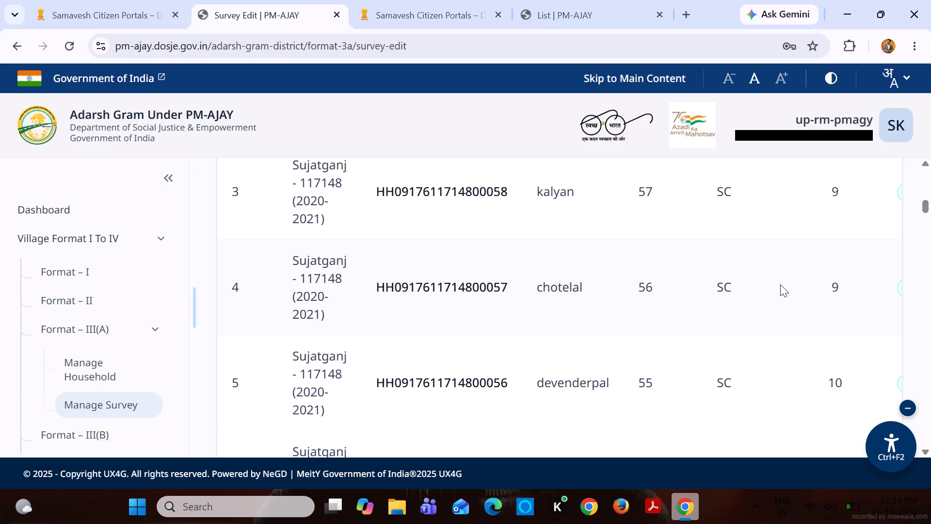
scroll(780, 284, "down", 3)
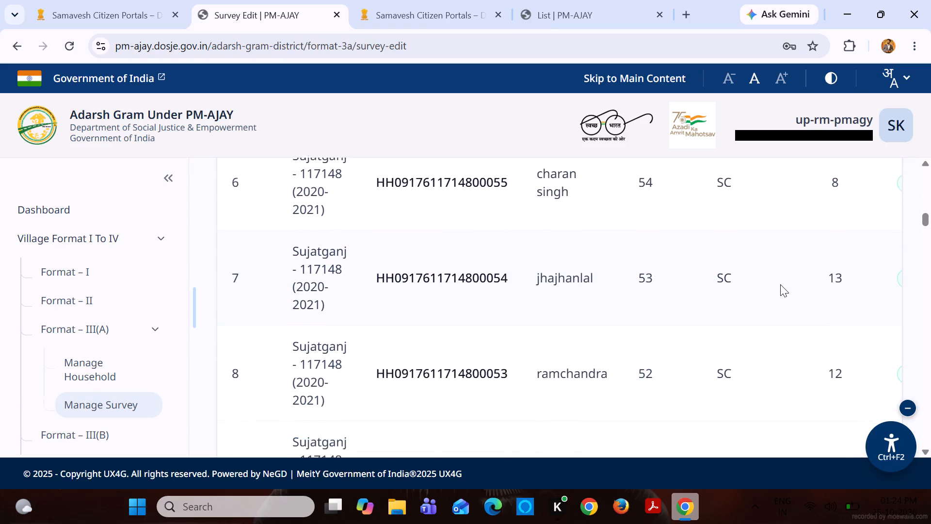
scroll(780, 284, "down", 9)
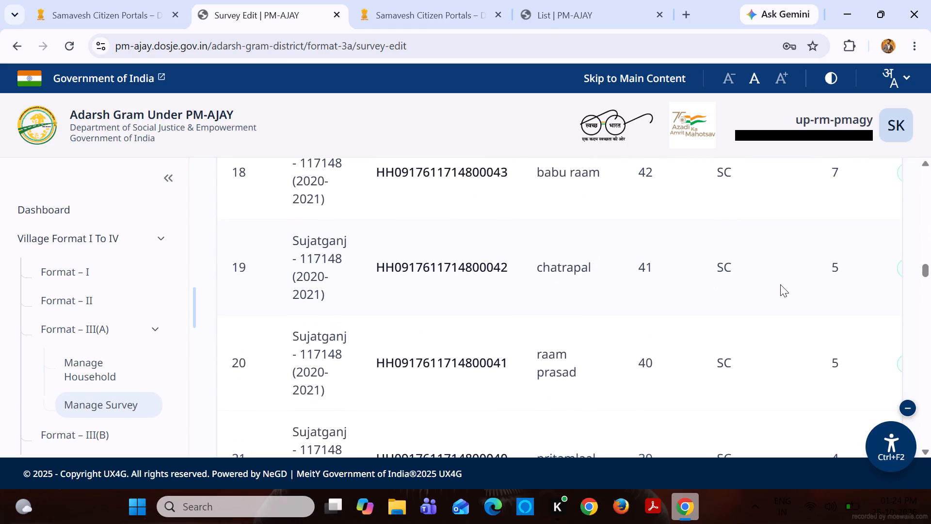
scroll(780, 284, "down", 9)
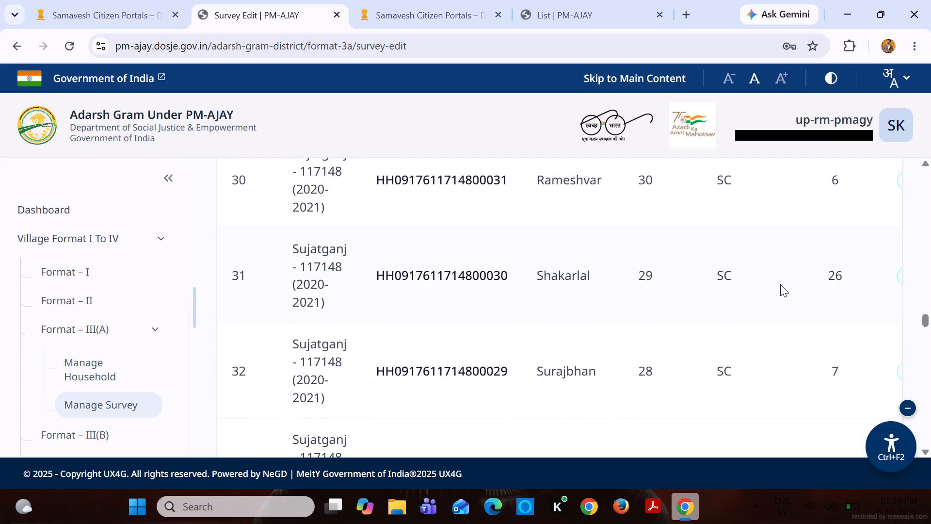
scroll(780, 284, "up", 1)
left_click(874, 266)
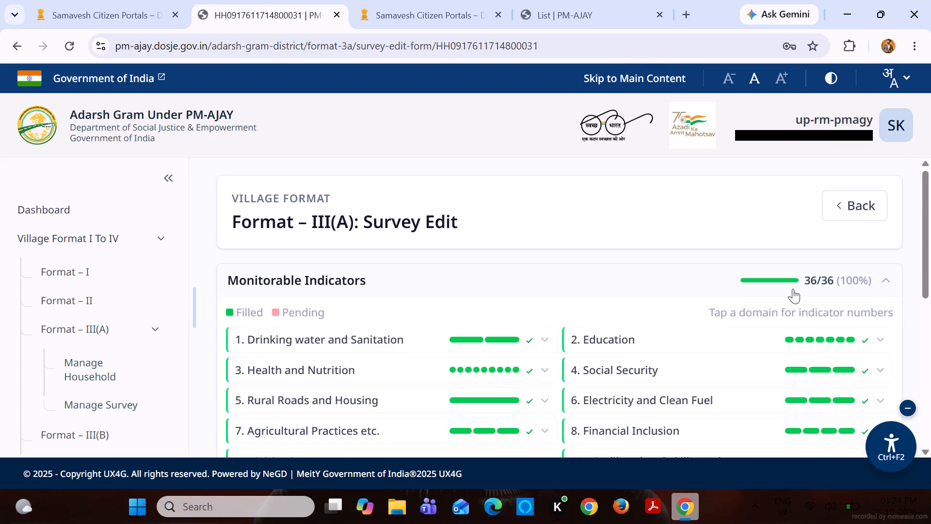
scroll(702, 328, "down", 8)
left_click(628, 335)
scroll(622, 244, "down", 1)
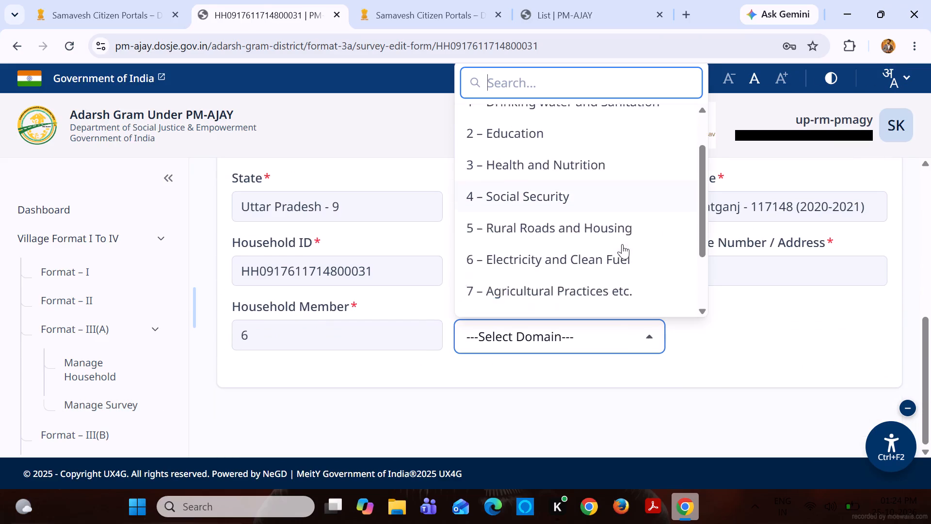
scroll(622, 244, "down", 2)
left_click(560, 210)
Set house number 30's involvement in farming to No under indicator 7.1, save the answers and return to the household list.
scroll(650, 317, "down", 2)
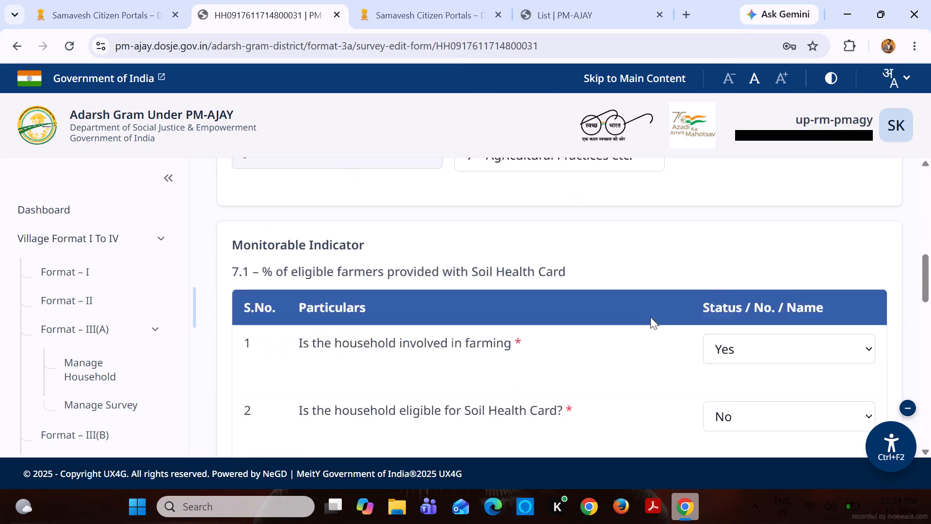
scroll(650, 317, "down", 1)
left_click_drag(782, 296, 744, 382)
left_click(744, 382)
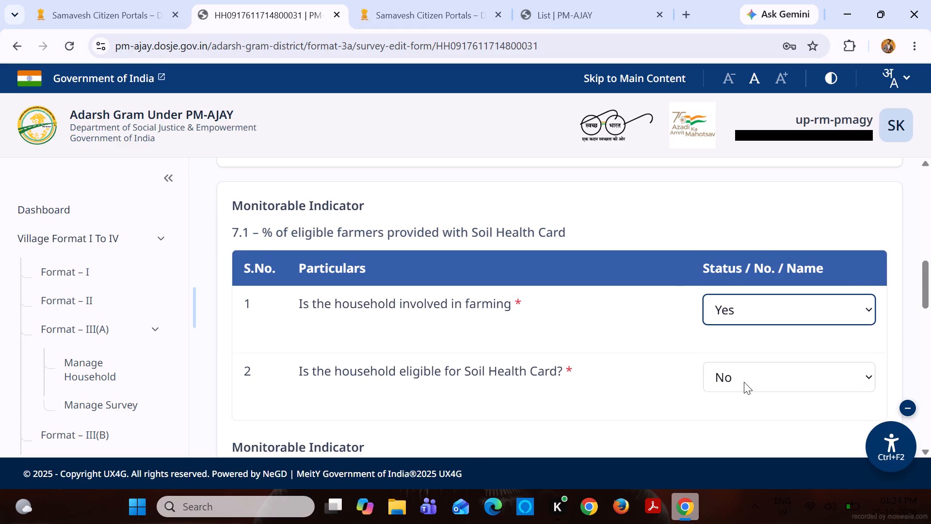
scroll(744, 382, "down", 10)
left_click(838, 370)
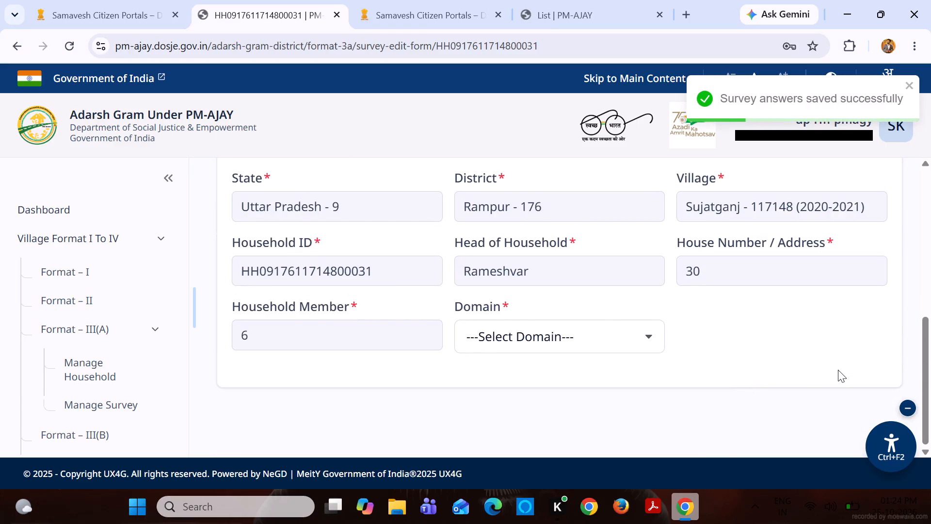
scroll(788, 311, "up", 7)
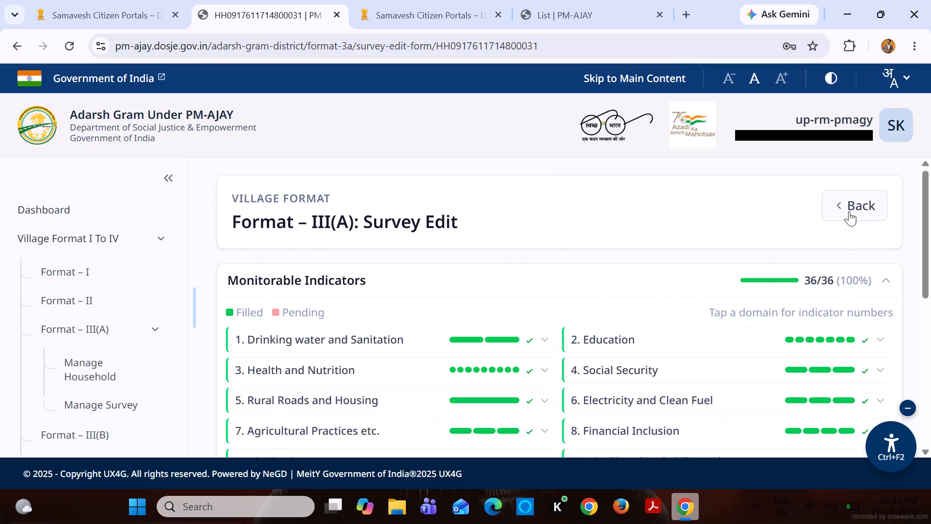
left_click(849, 211)
Open the survey of house number 31 for editing and choose domain 7 – Agricultural Practices etc.
scroll(747, 331, "down", 9)
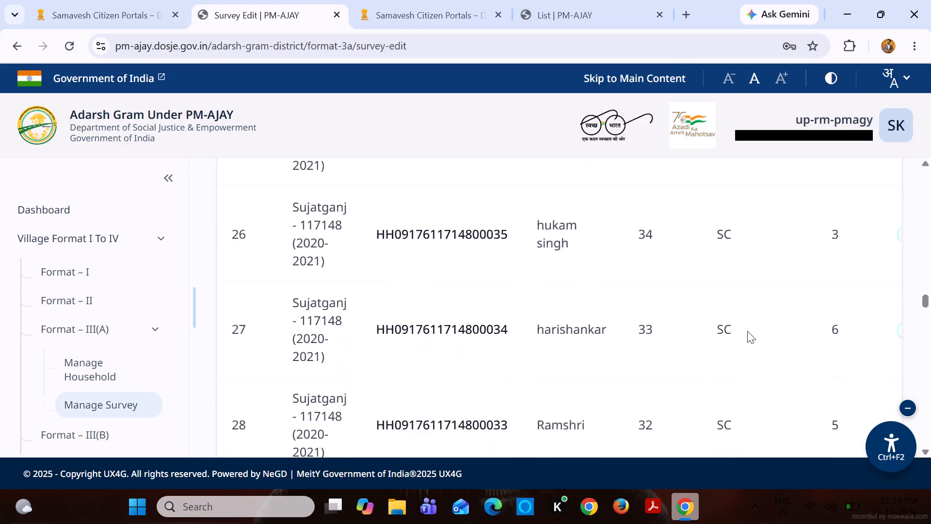
scroll(747, 331, "down", 7)
scroll(747, 331, "up", 4)
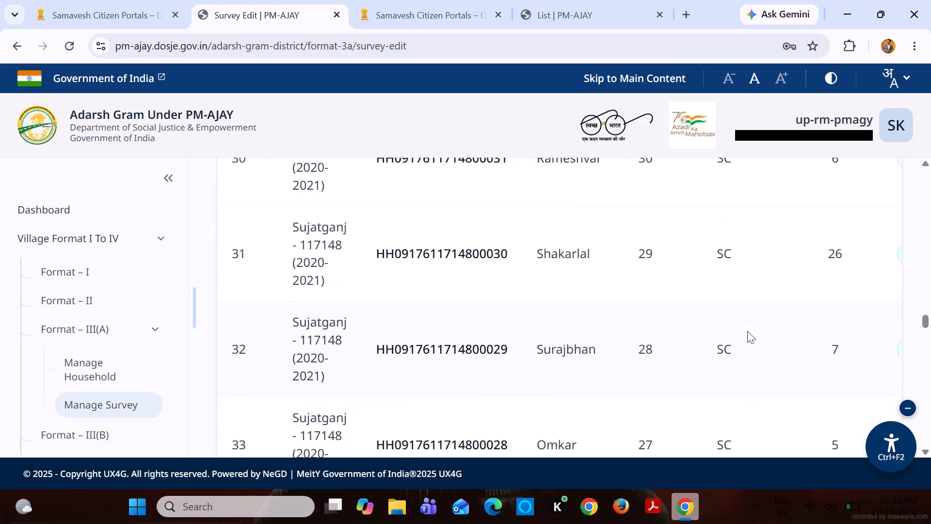
scroll(747, 331, "up", 2)
scroll(747, 331, "down", 1)
scroll(747, 331, "left", 7)
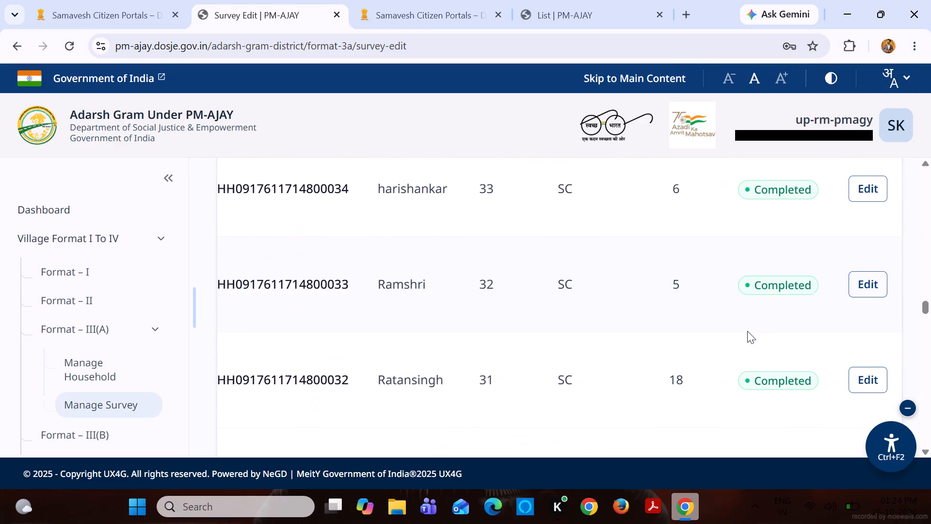
left_click(863, 382)
scroll(710, 341, "down", 11)
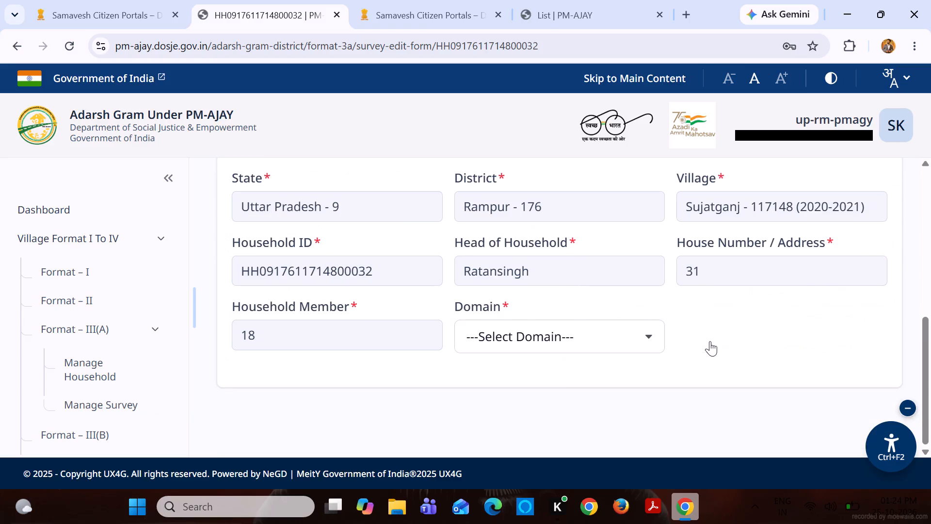
left_click(627, 326)
scroll(653, 198, "down", 8)
left_click(598, 209)
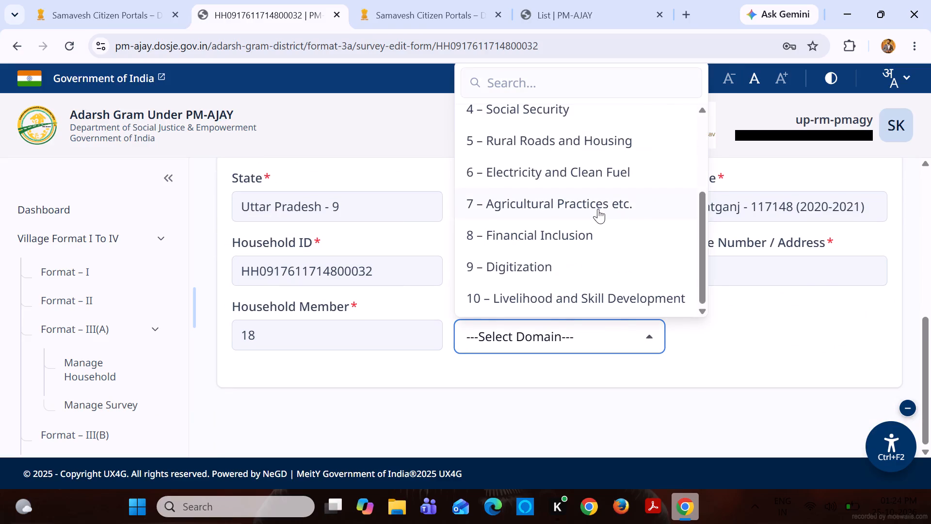
Set house number 31's involvement in farming to No under indicator 7.1, save the answers and return to the household list.
scroll(729, 270, "down", 4)
left_click(800, 238)
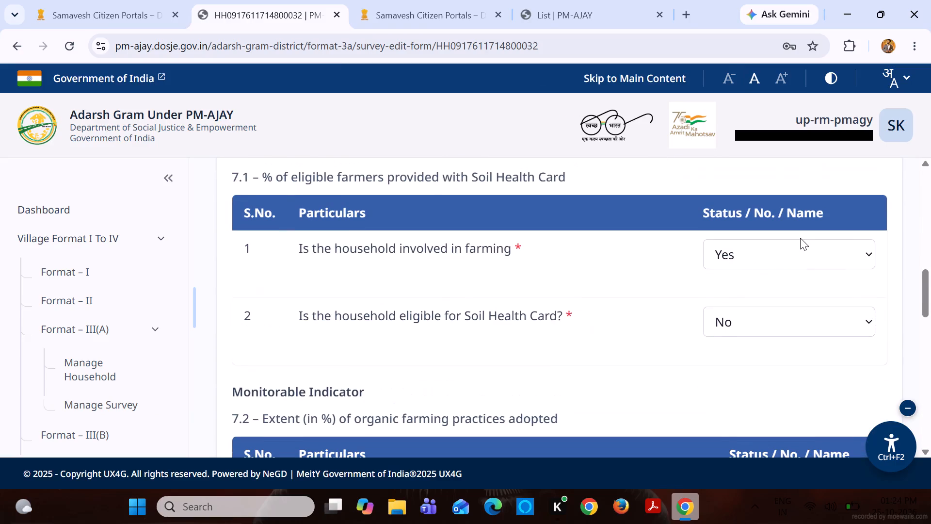
left_click(784, 257)
left_click(732, 344)
left_click_drag(783, 262, 731, 321)
left_click(731, 321)
scroll(731, 321, "down", 9)
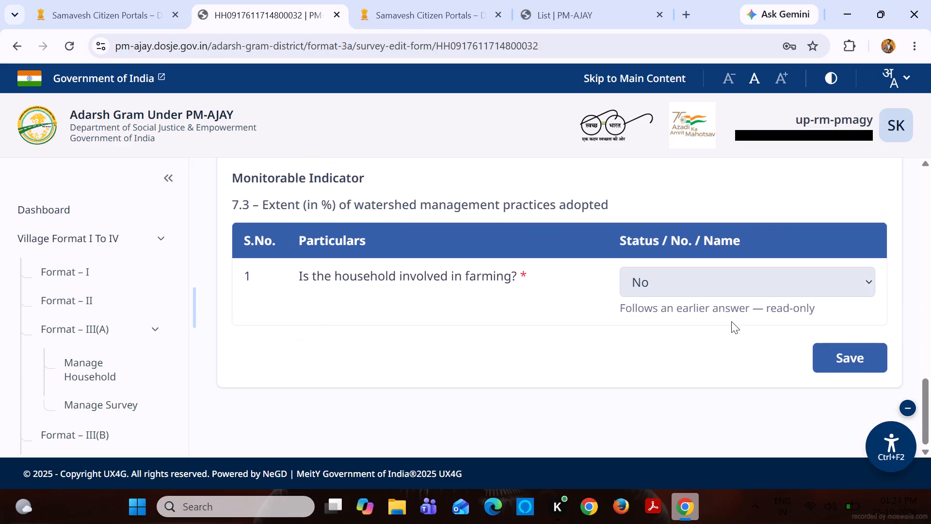
left_click(834, 349)
scroll(716, 256, "up", 8)
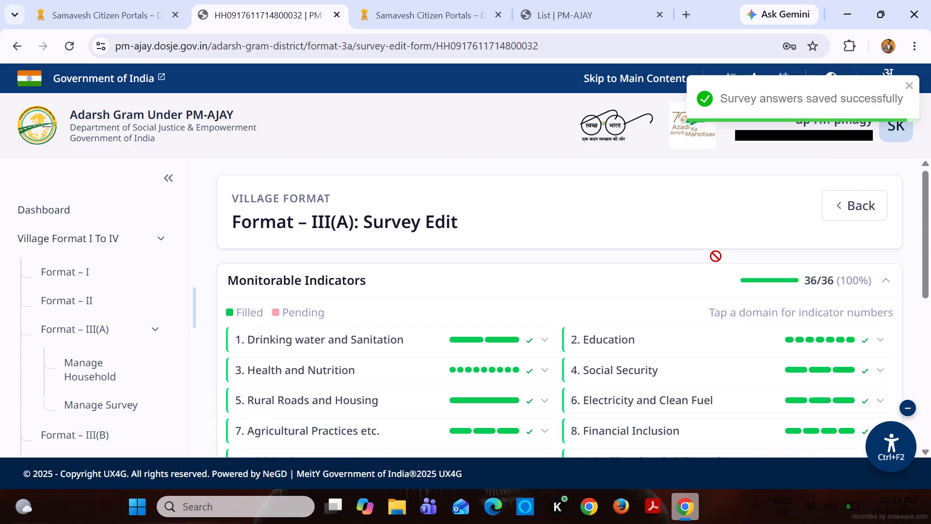
left_click(859, 196)
Open the survey of house number 32 for editing and choose domain 7 – Agricultural Practices etc.
scroll(735, 305, "down", 7)
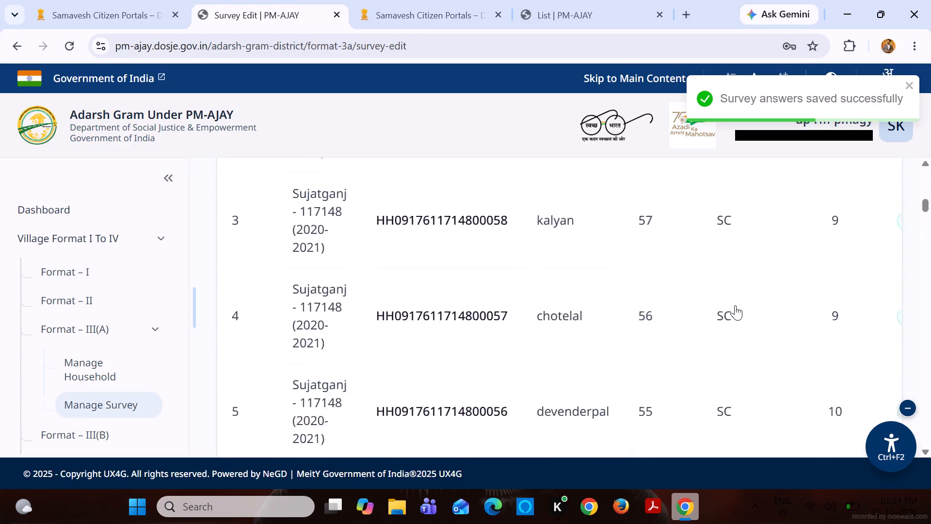
scroll(735, 305, "down", 10)
scroll(735, 305, "left", 7)
left_click(870, 279)
scroll(731, 286, "down", 8)
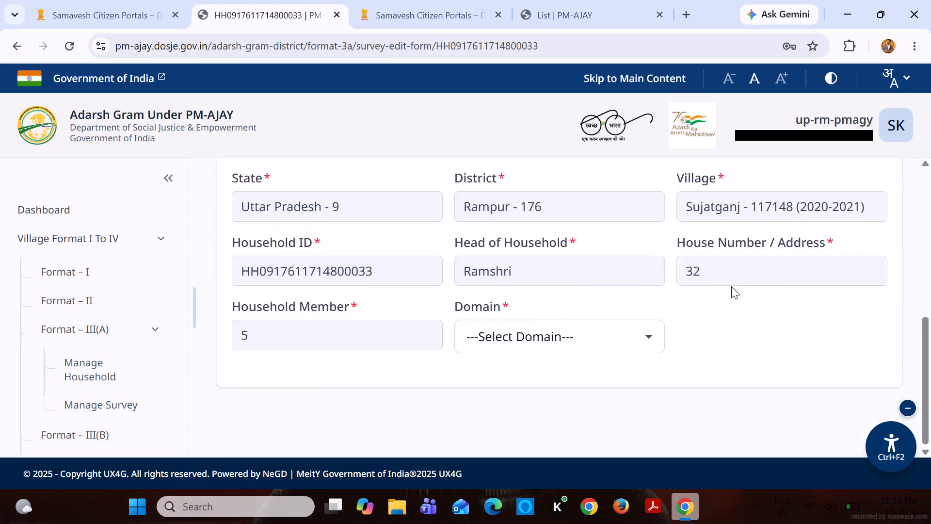
left_click(615, 342)
scroll(621, 286, "down", 4)
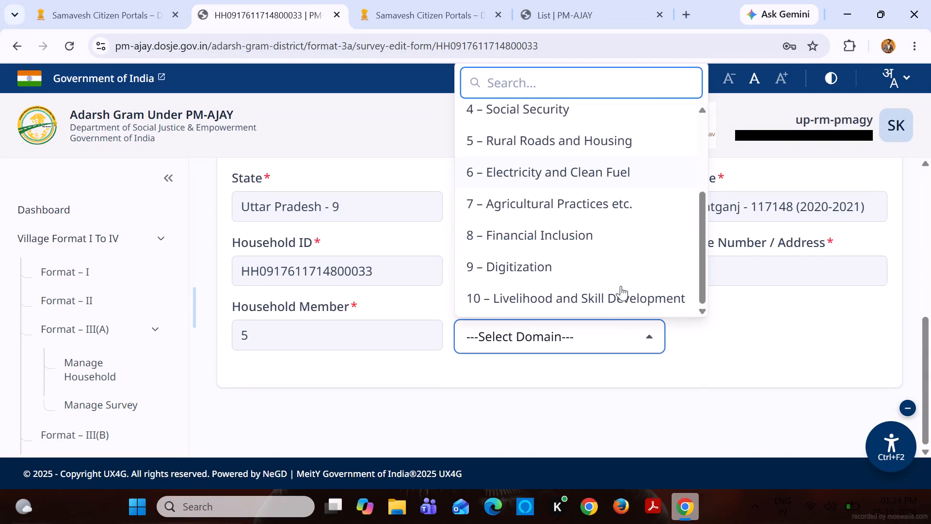
left_click(554, 199)
Set house number 32's involvement in farming to No under indicator 7.1, save the answers and return to the household list.
scroll(649, 271, "down", 3)
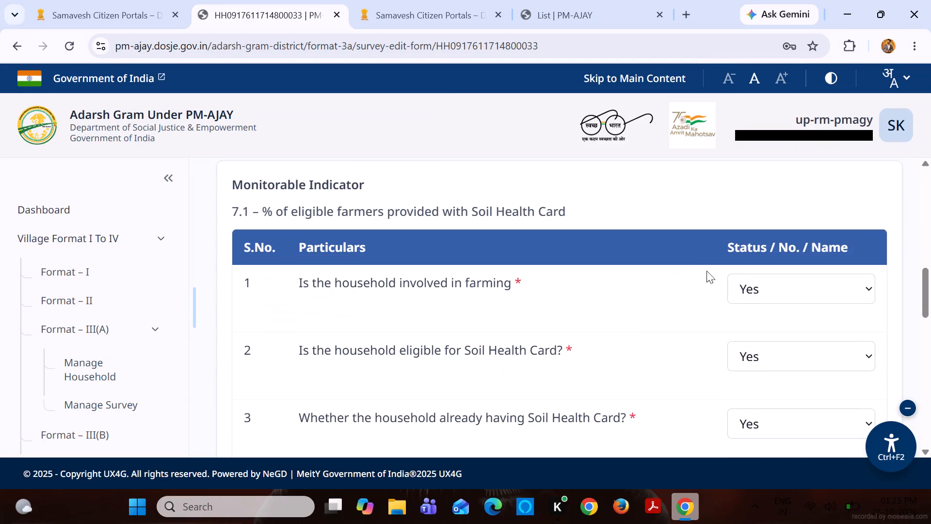
left_click_drag(762, 283, 741, 359)
left_click(741, 359)
scroll(741, 359, "down", 4)
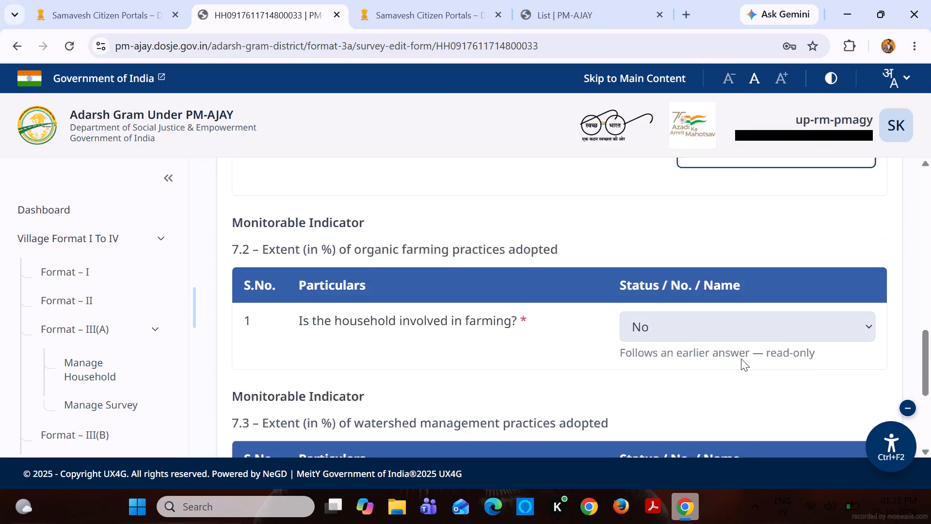
scroll(741, 359, "down", 3)
left_click(872, 361)
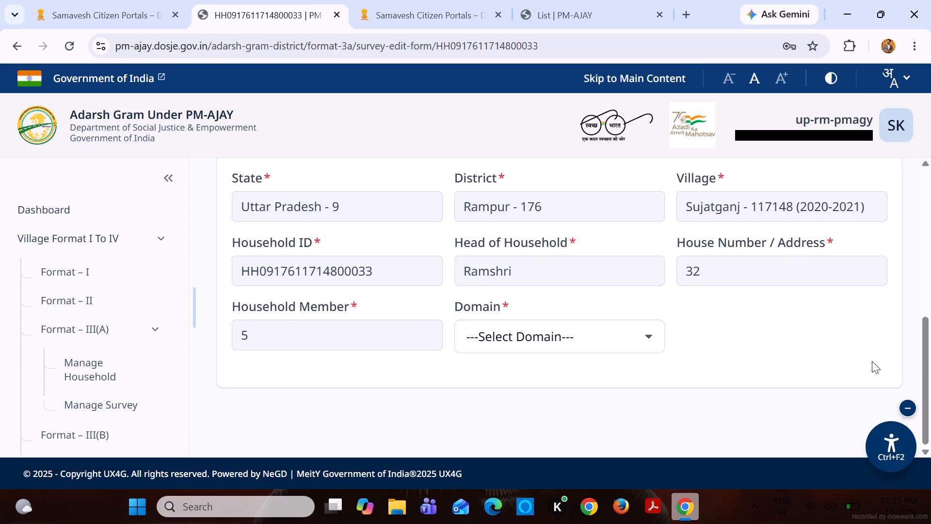
scroll(761, 295, "up", 17)
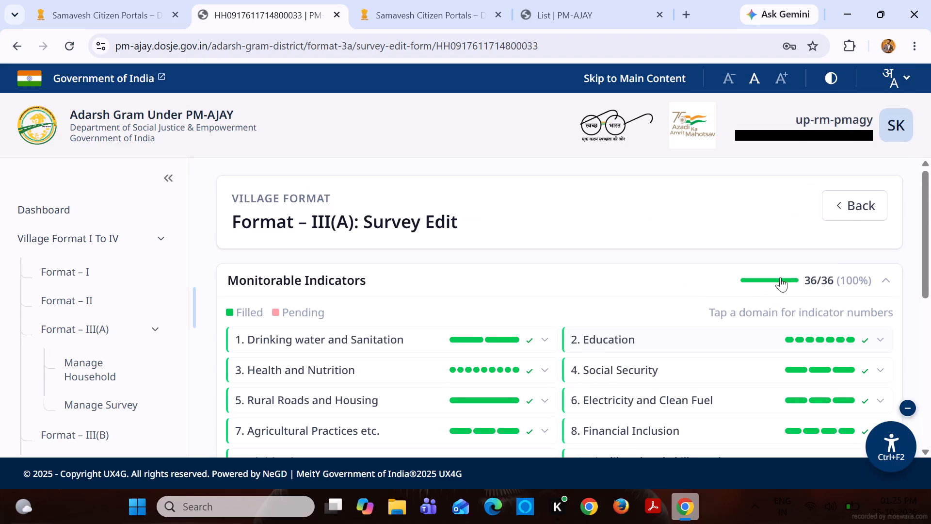
left_click(842, 212)
Check the Format – III(B) list for the remaining pending household, open house number 33's survey for editing and choose domain 7 – Agricultural Practices etc.
left_click(584, 0)
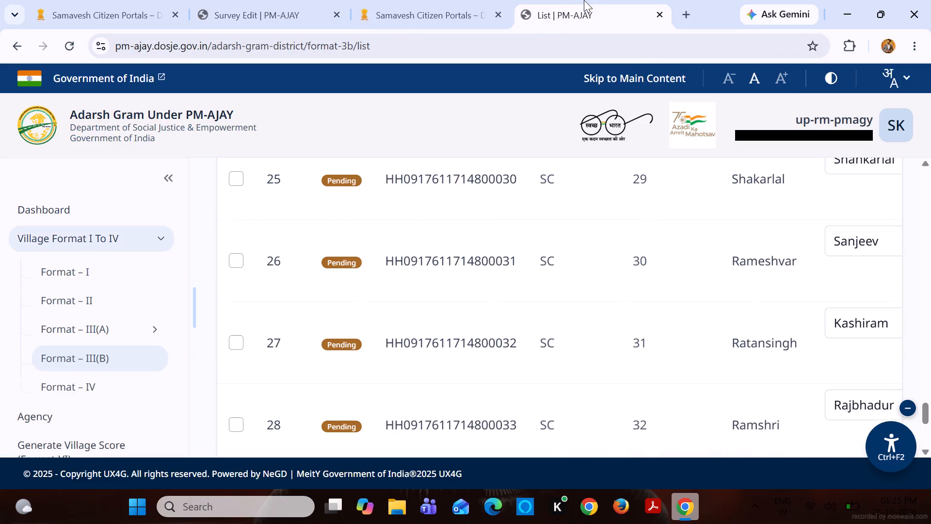
scroll(608, 284, "up", 1)
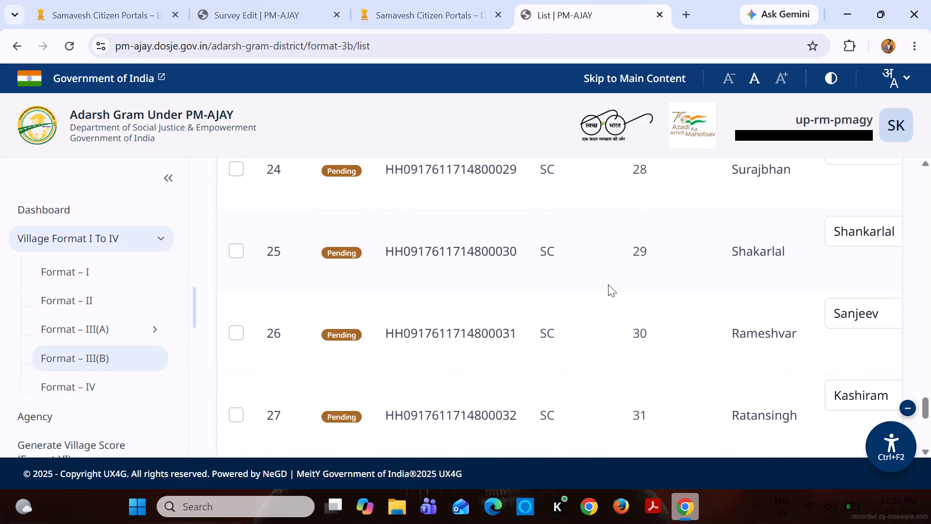
scroll(608, 284, "down", 5)
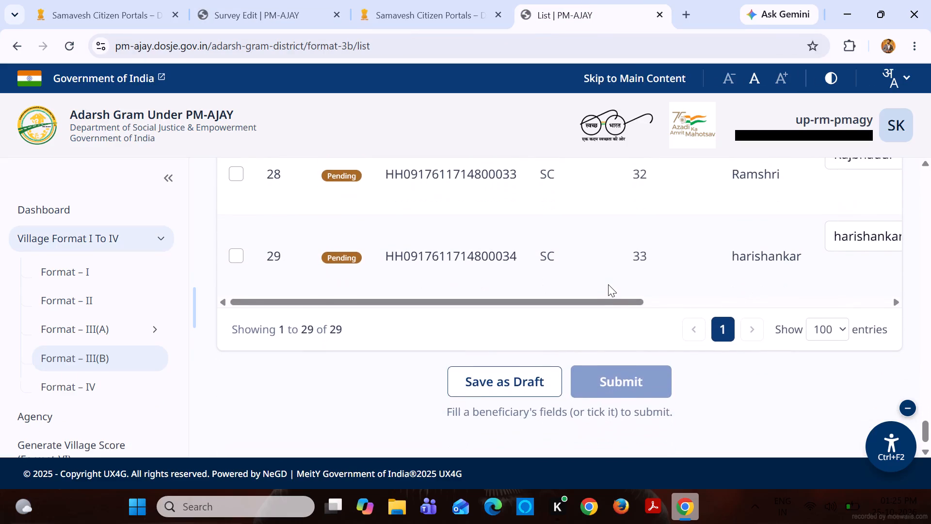
scroll(608, 284, "down", 1)
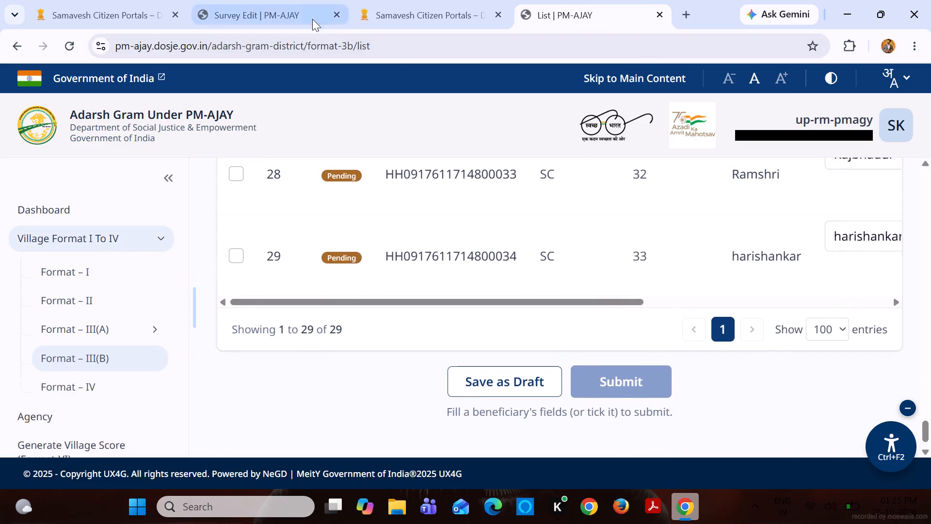
left_click(312, 19)
scroll(594, 298, "down", 5)
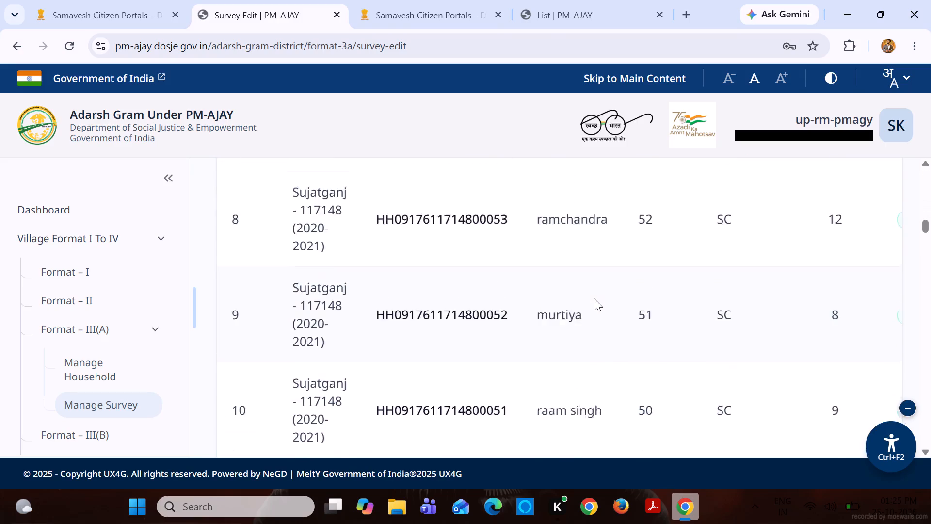
scroll(594, 298, "down", 13)
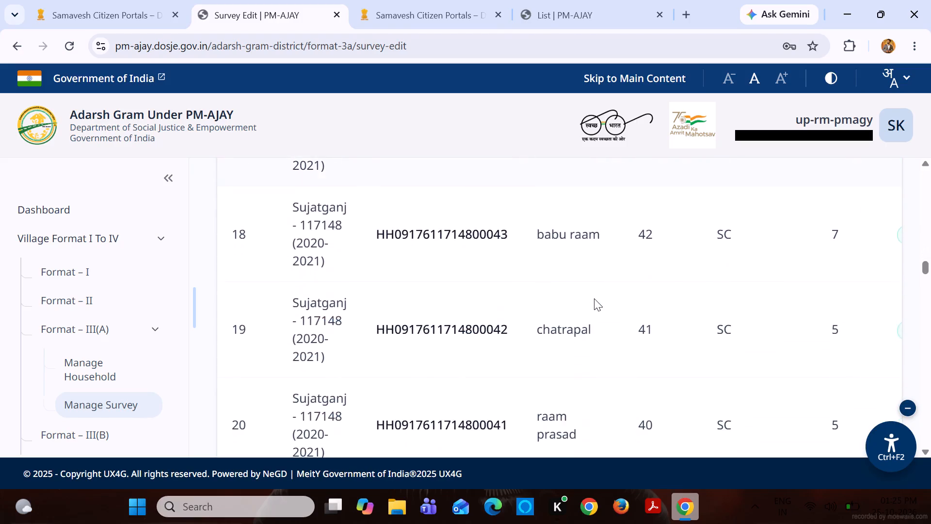
scroll(594, 298, "down", 9)
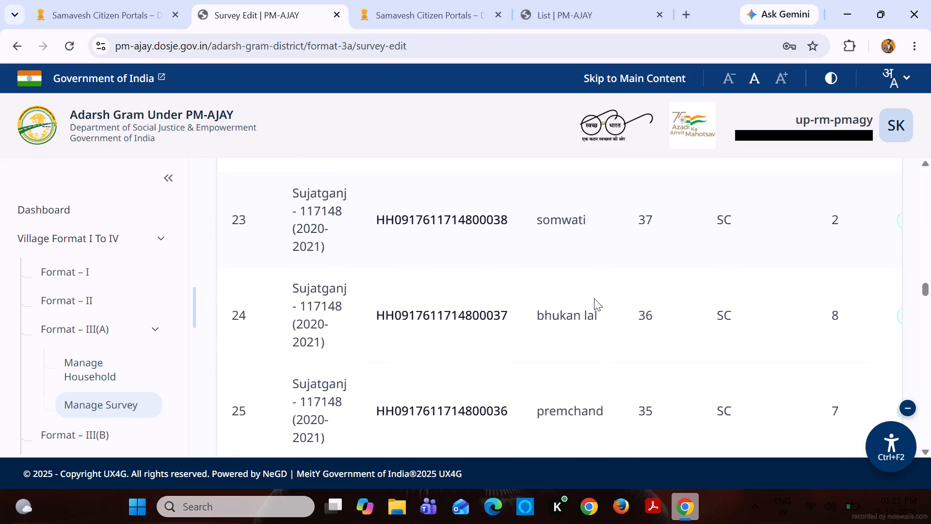
scroll(594, 298, "down", 5)
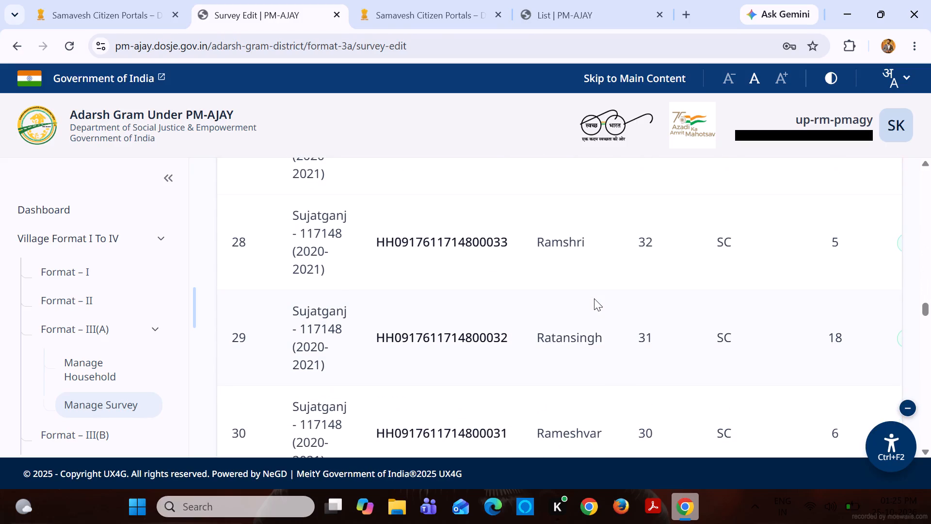
scroll(594, 298, "up", 2)
left_click(861, 259)
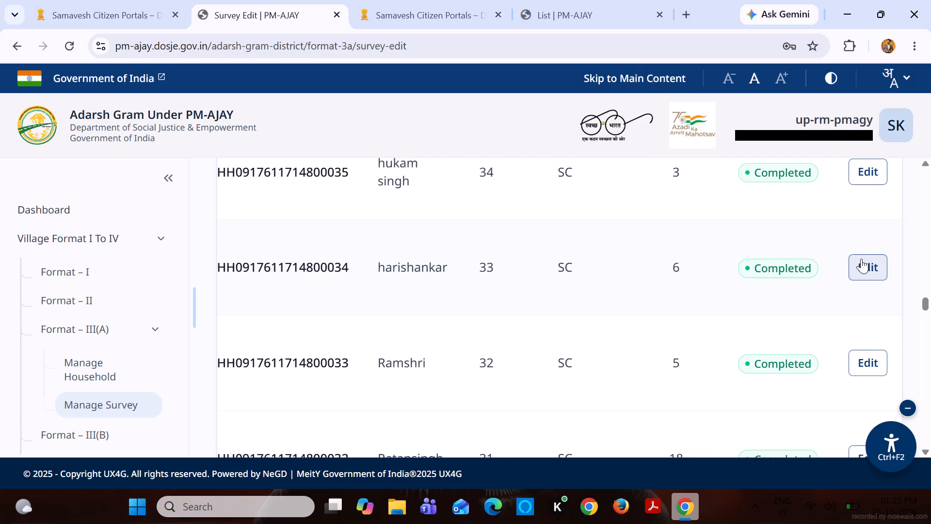
scroll(661, 288, "down", 8)
left_click(626, 333)
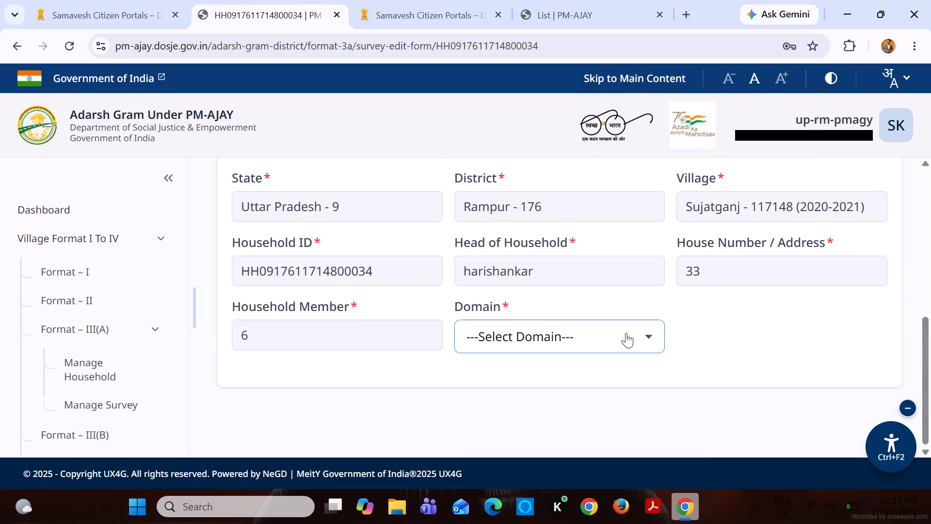
scroll(624, 255, "down", 5)
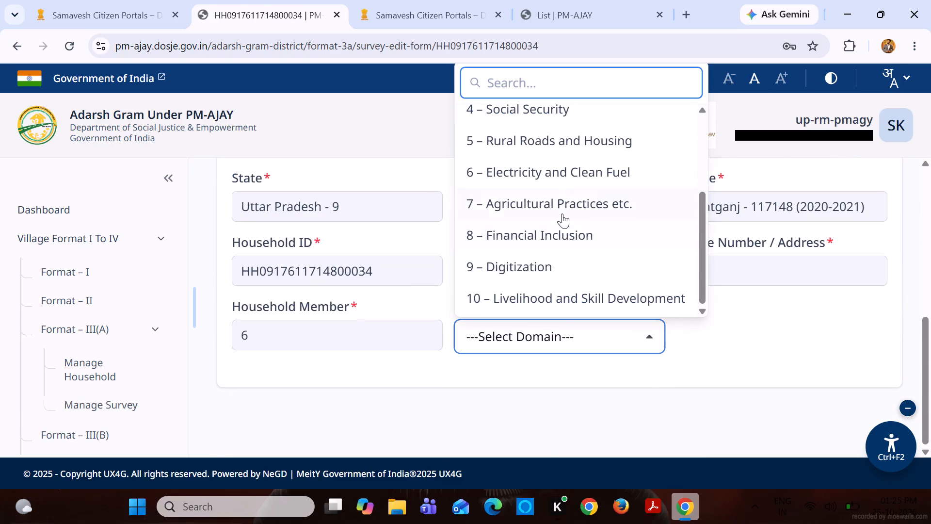
left_click(562, 213)
Set house number 33's involvement in farming to No under indicator 7.1 and save the survey answers.
scroll(649, 294, "down", 3)
left_click_drag(782, 313, 778, 328)
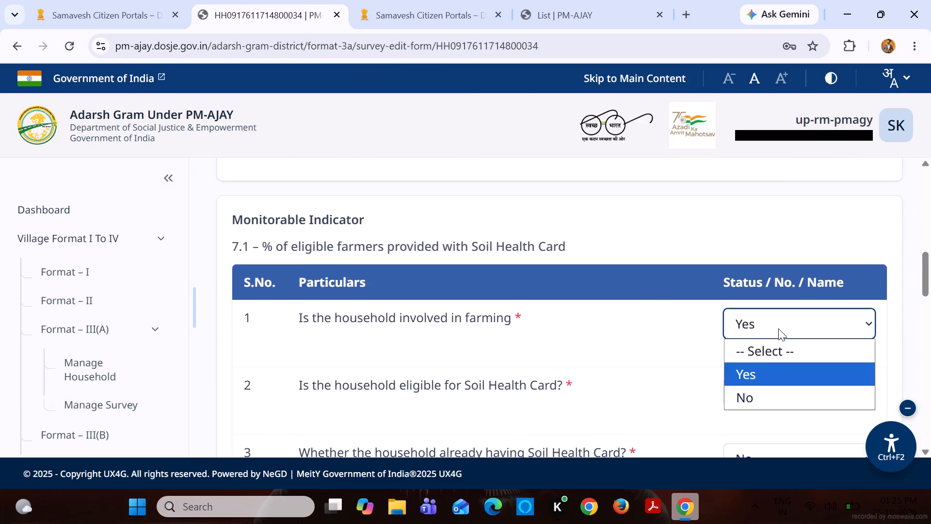
left_click_drag(778, 328, 762, 387)
left_click(762, 387)
scroll(762, 387, "down", 7)
left_click(838, 355)
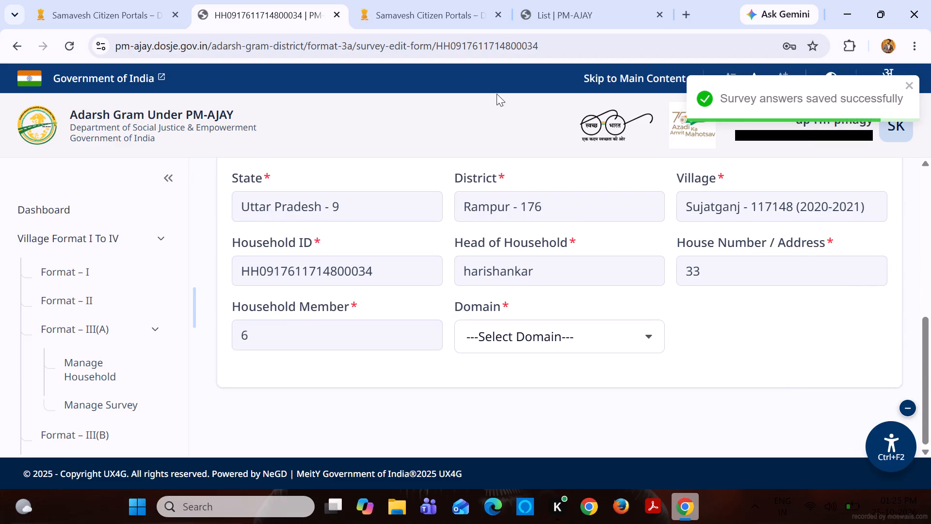
Go back to the Format – III(B) household list and reload the page.
left_click(569, 9)
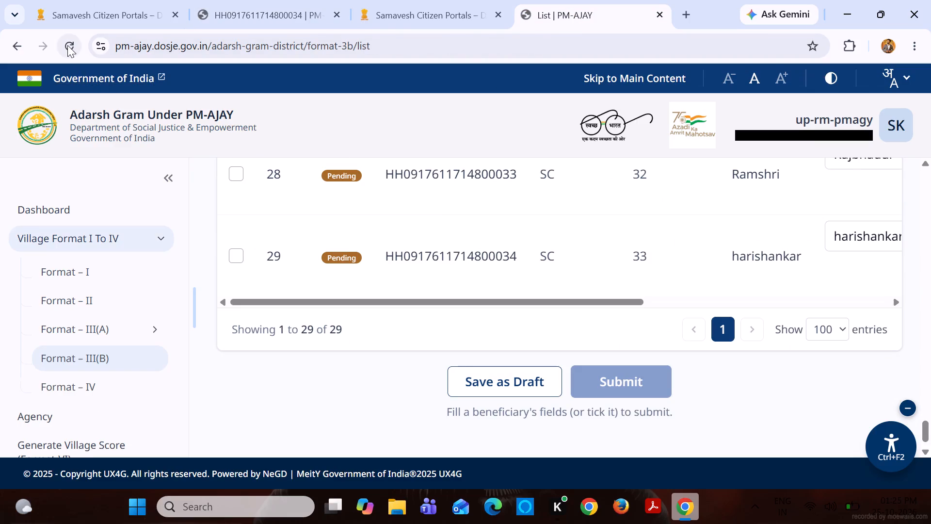
left_click(67, 45)
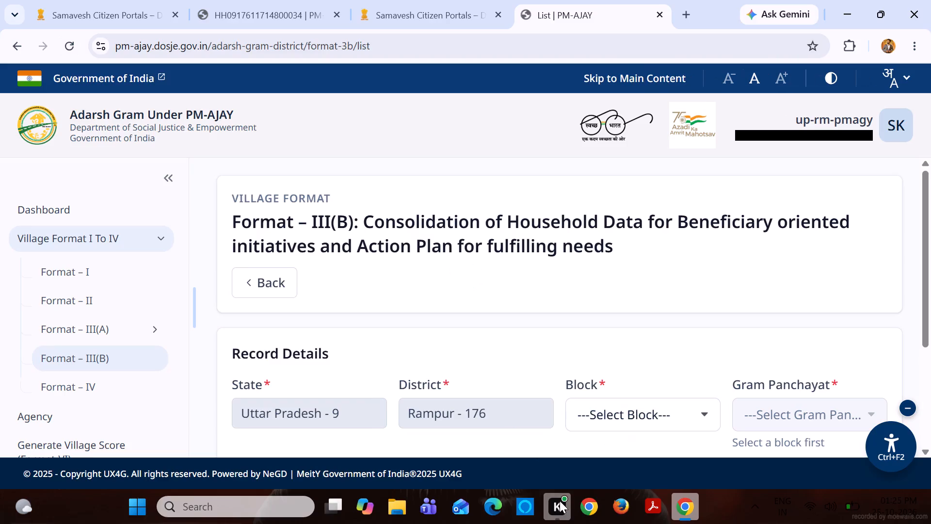
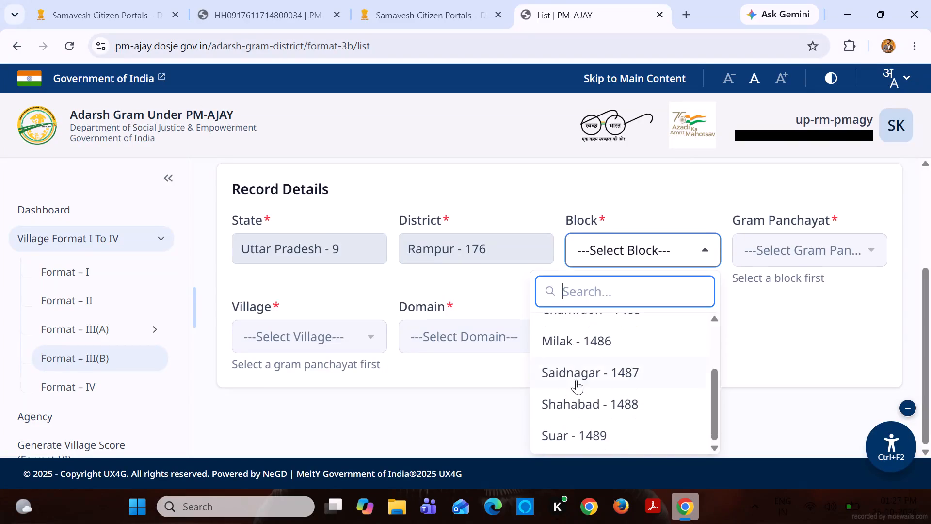
Select block Shahabad - 1488, gram panchayat Husainganj - 84761 and village Sujatganj in the Format – III(B) record details.
left_click(571, 400)
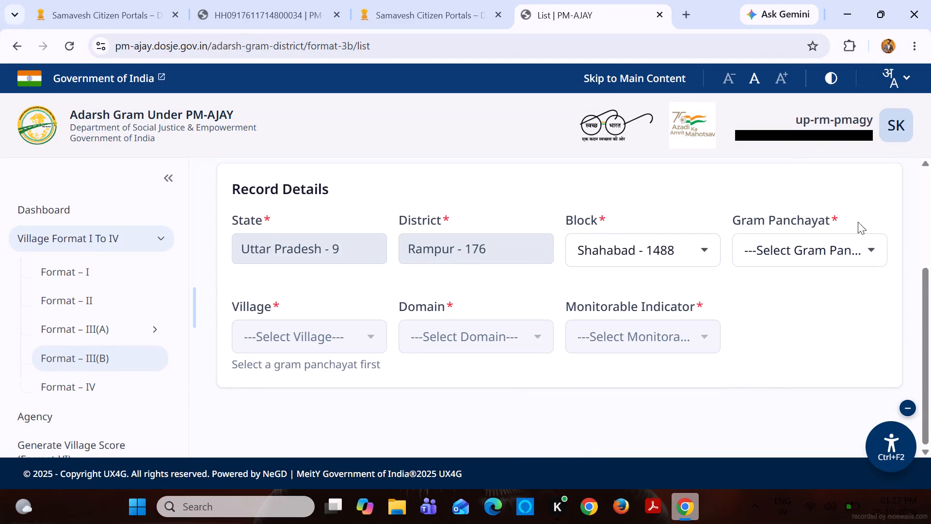
left_click(853, 234)
type("hu")
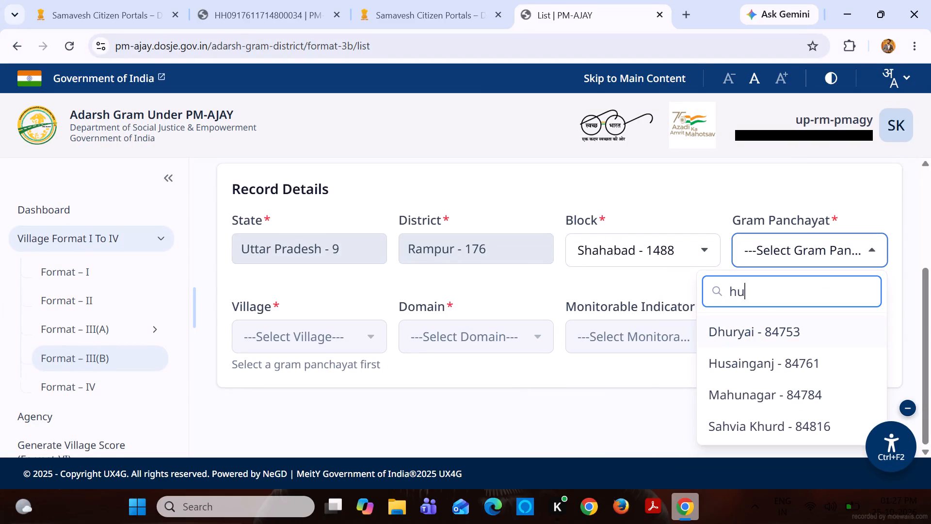
left_click(742, 390)
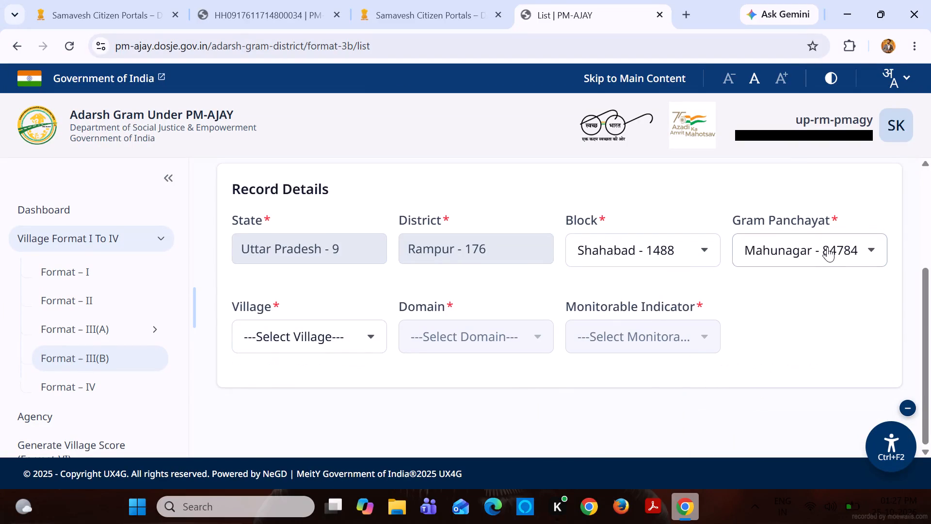
left_click(827, 247)
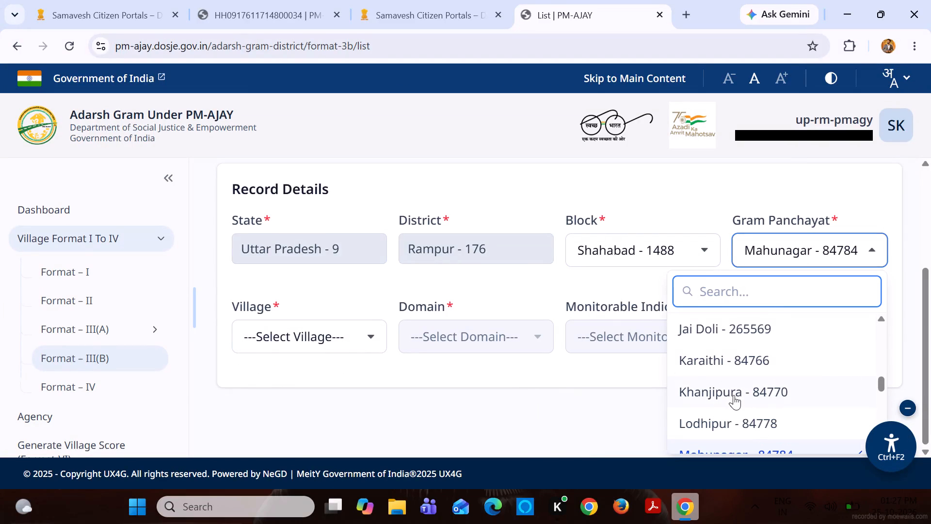
type("hu")
left_click(749, 353)
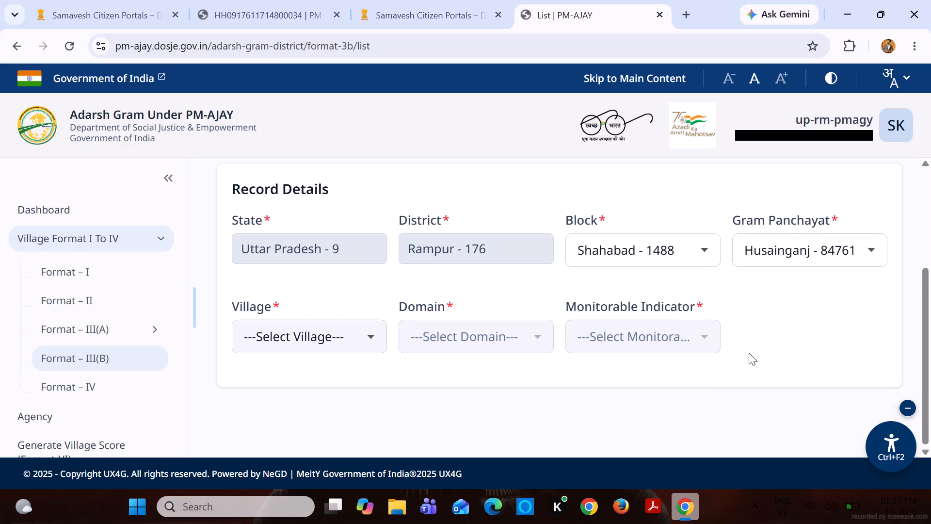
left_click(376, 342)
left_click(323, 291)
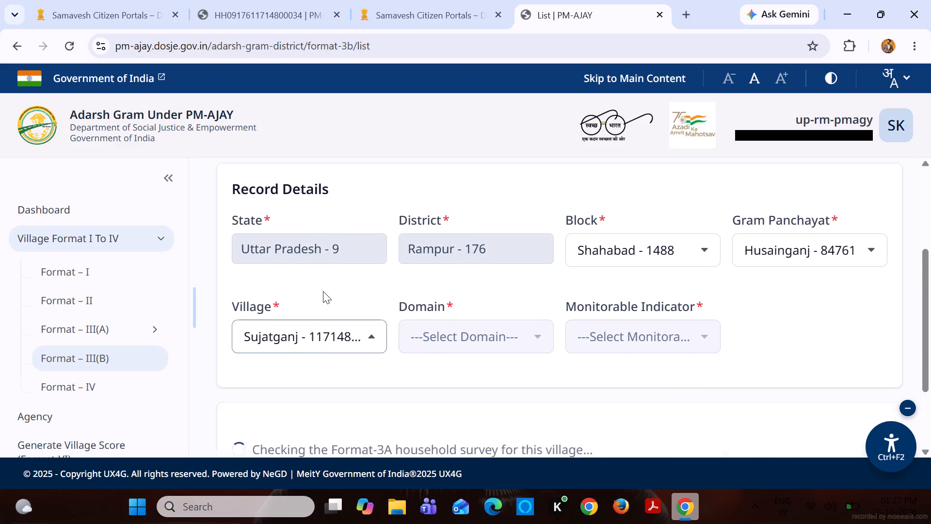
Open the pending mapping for indicator 7.3 under Domain 7 and check which household is still pending.
scroll(626, 278, "down", 5)
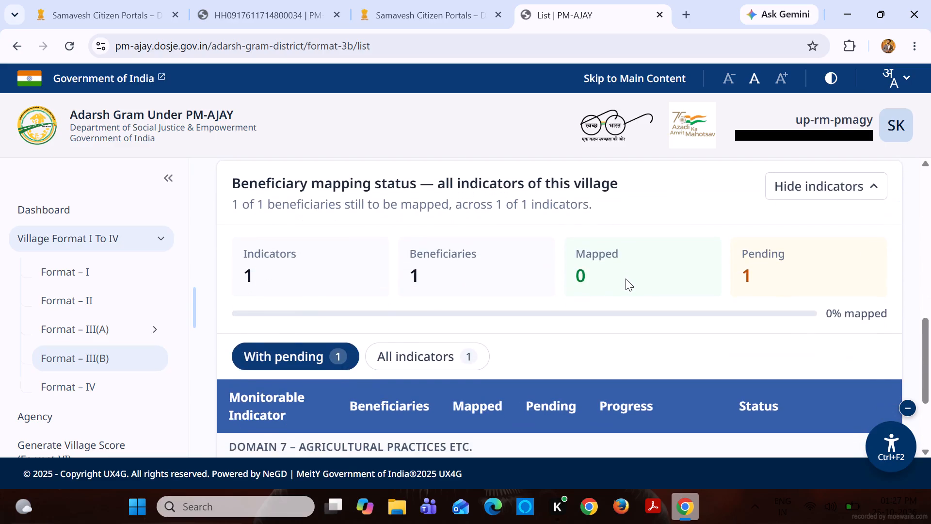
scroll(626, 278, "down", 4)
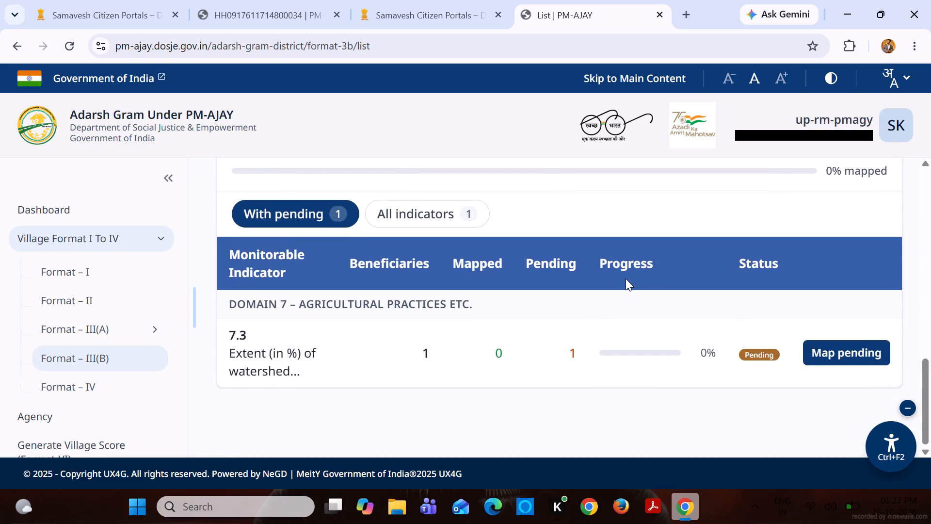
left_click(825, 352)
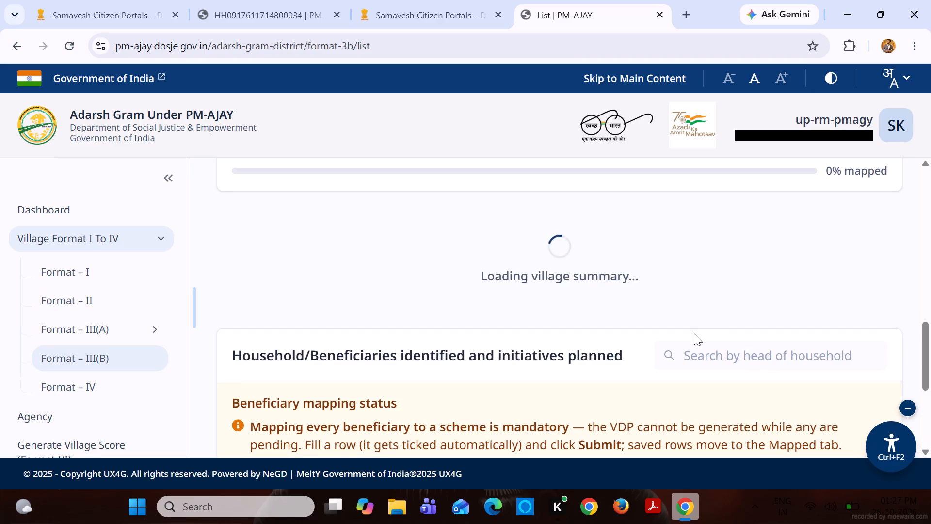
scroll(694, 333, "down", 8)
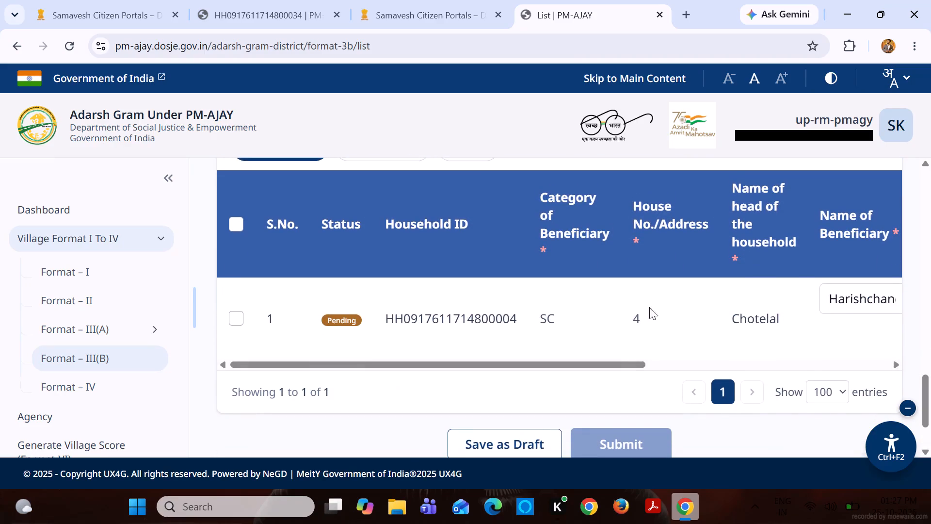
Return to the Format – III(A) survey household list and open house number 4's survey for editing.
left_click(309, 2)
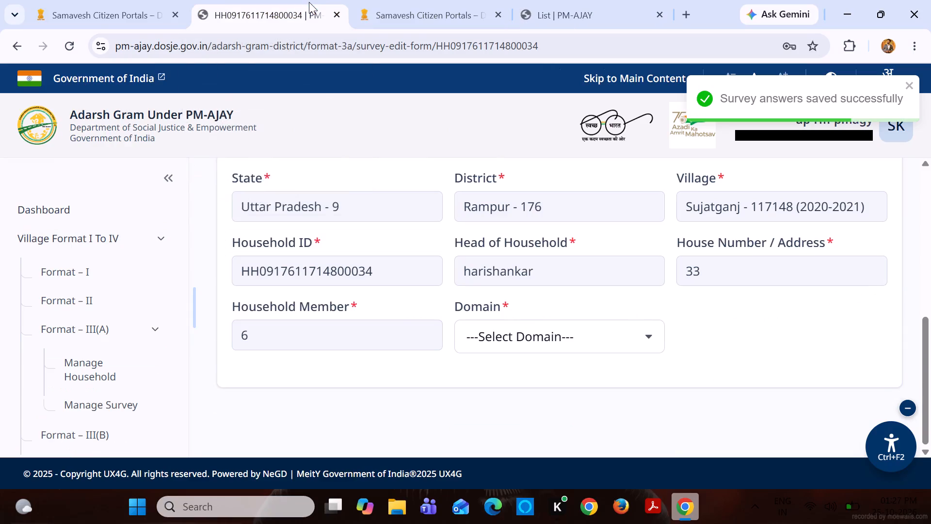
scroll(621, 201, "up", 5)
left_click(870, 204)
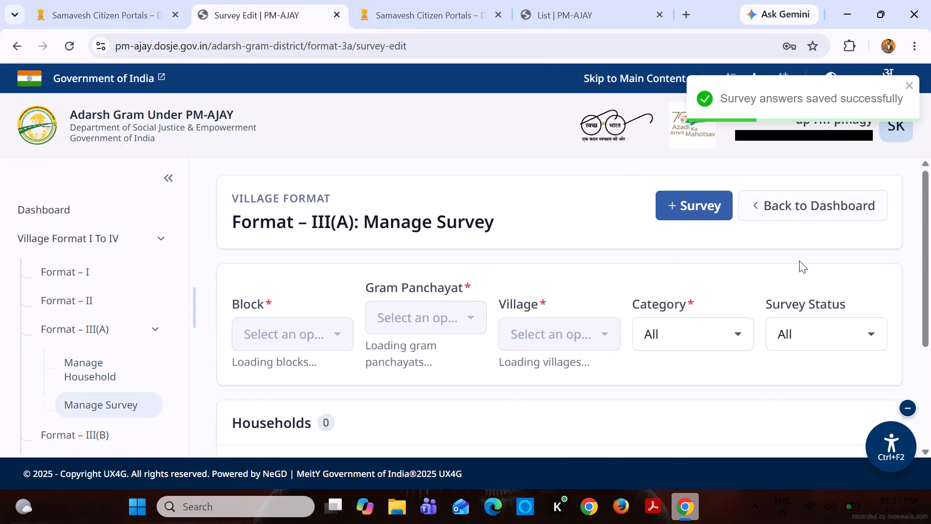
scroll(781, 282, "down", 20)
scroll(781, 282, "down", 11)
scroll(781, 282, "up", 1)
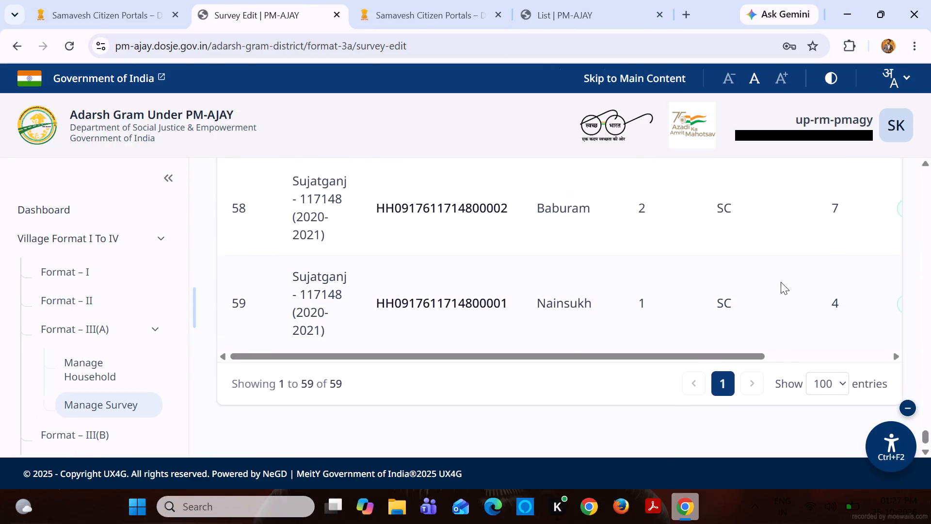
scroll(781, 282, "up", 2)
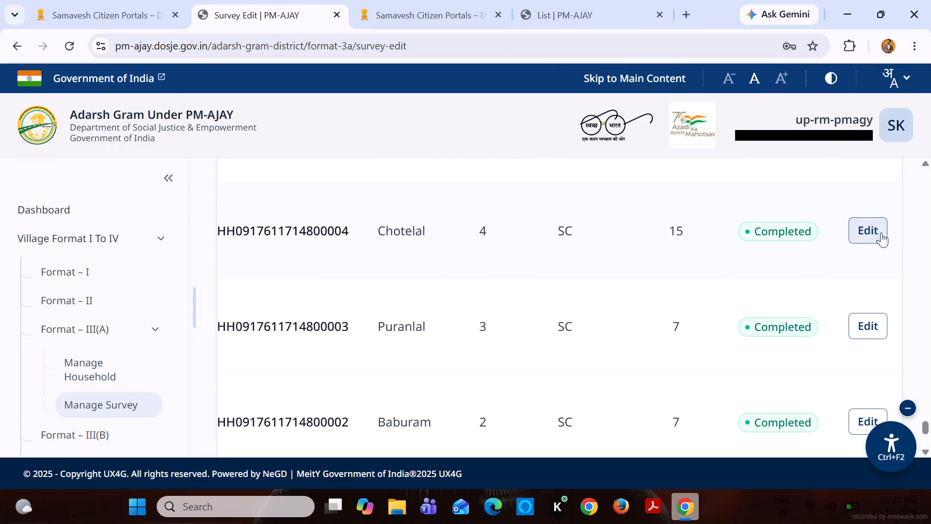
left_click(883, 236)
Choose domain 7 – Agricultural Practices etc., set house number 4's involvement in farming to No under indicator 7.1, and save the survey answers.
scroll(751, 302, "down", 7)
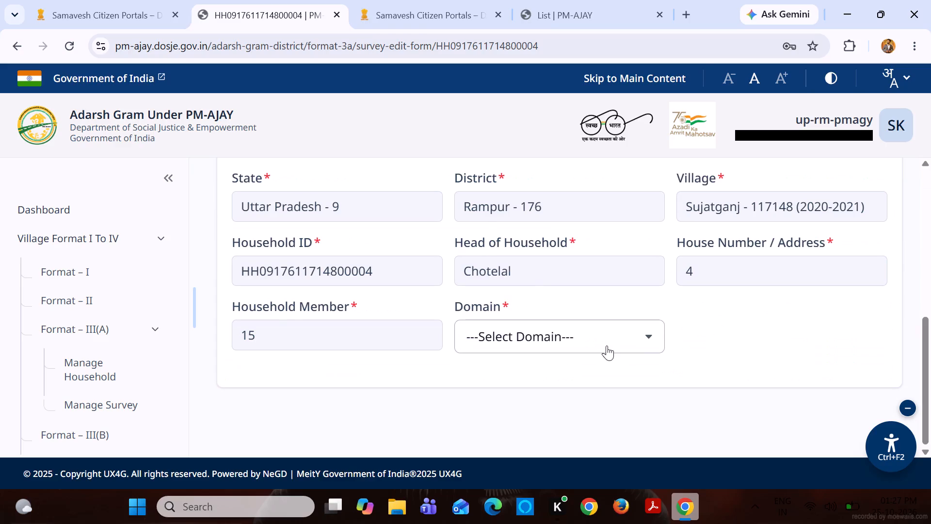
left_click(607, 345)
scroll(615, 250, "down", 7)
left_click(561, 207)
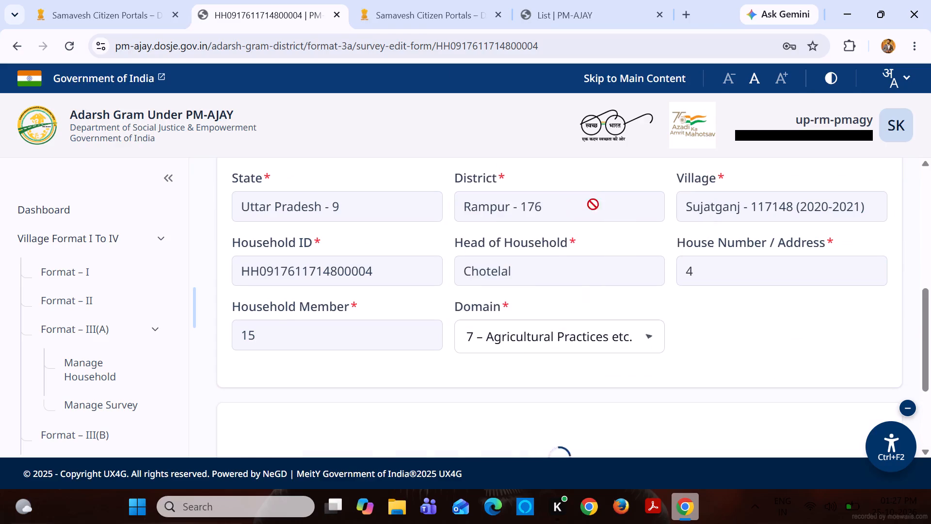
scroll(708, 307, "down", 3)
left_click_drag(783, 315, 743, 382)
left_click(743, 382)
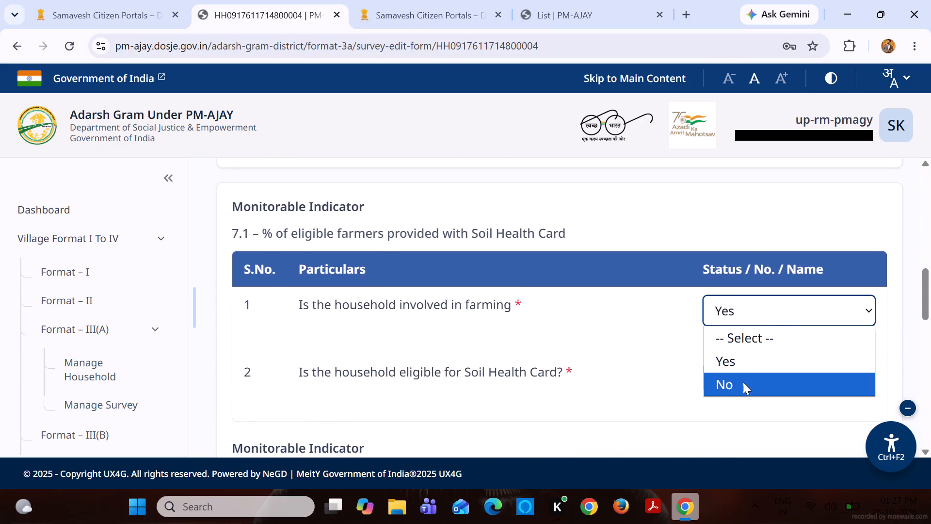
scroll(743, 382, "down", 8)
left_click(847, 355)
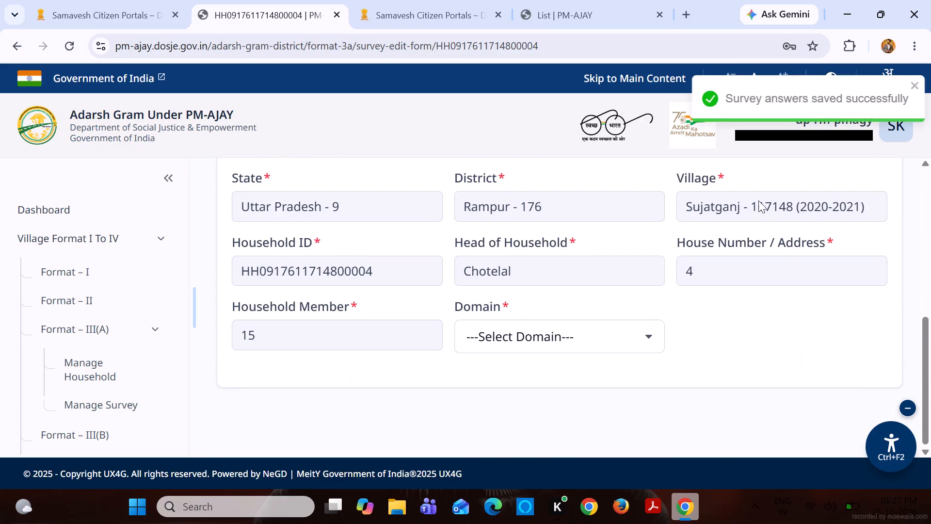
Reload the Format – III(B) list, select Shahabad - 1488, Husainganj - 84761 and Sujatganj, and check the village's beneficiary mapping status.
left_click(587, 0)
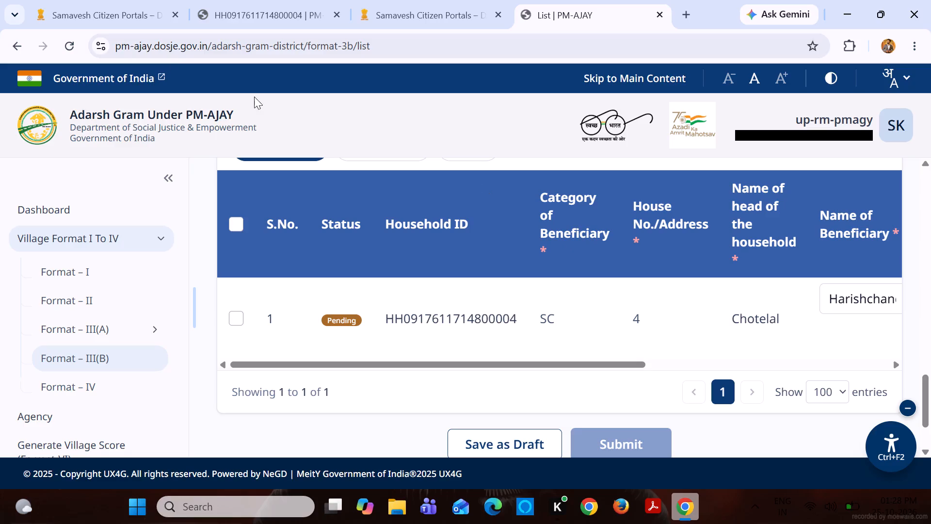
left_click(65, 48)
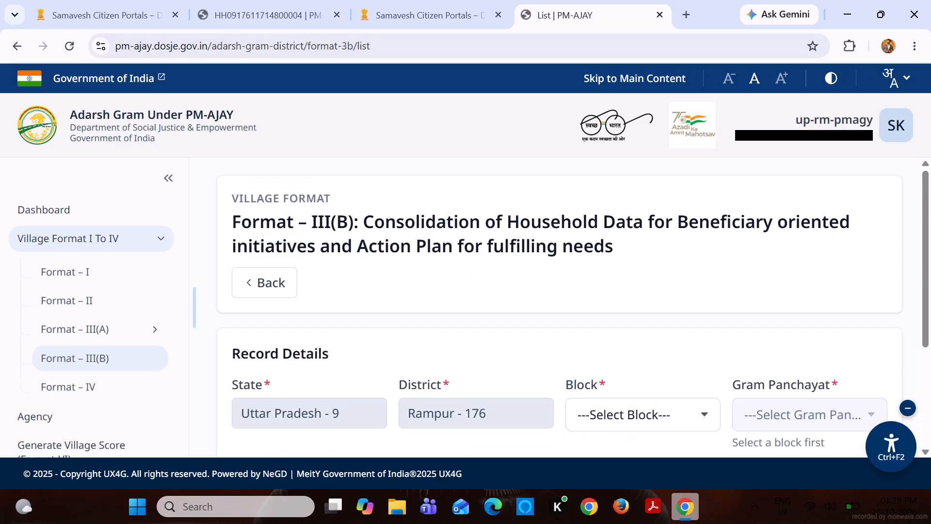
scroll(424, 239, "down", 2)
left_click(670, 248)
scroll(610, 400, "down", 4)
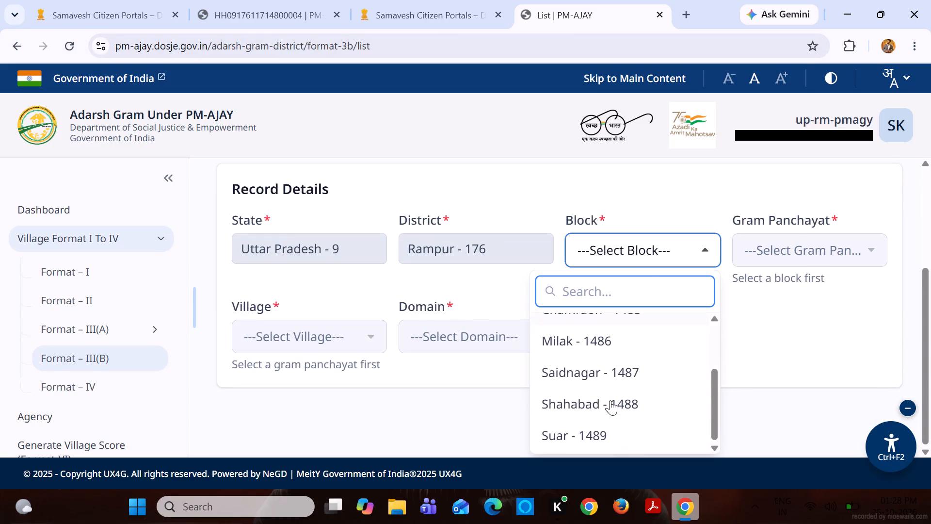
left_click(593, 392)
left_click(823, 242)
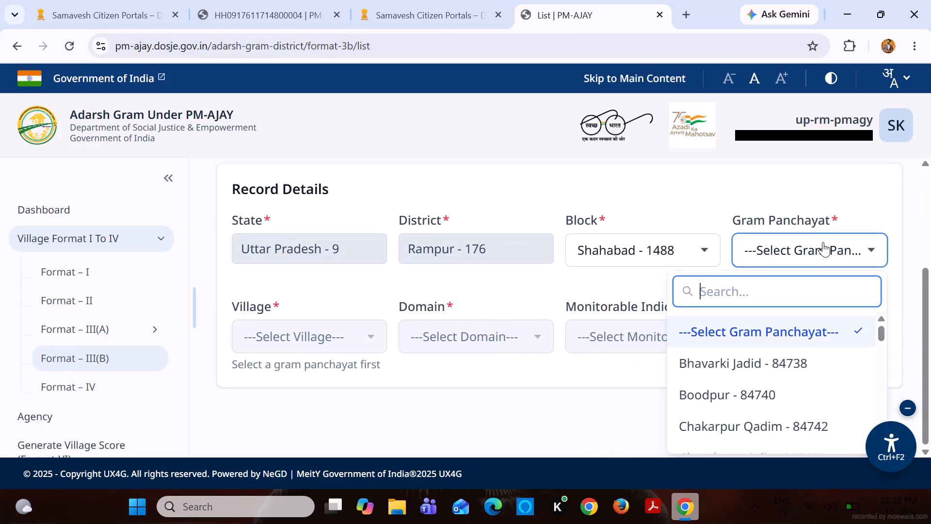
type("hu")
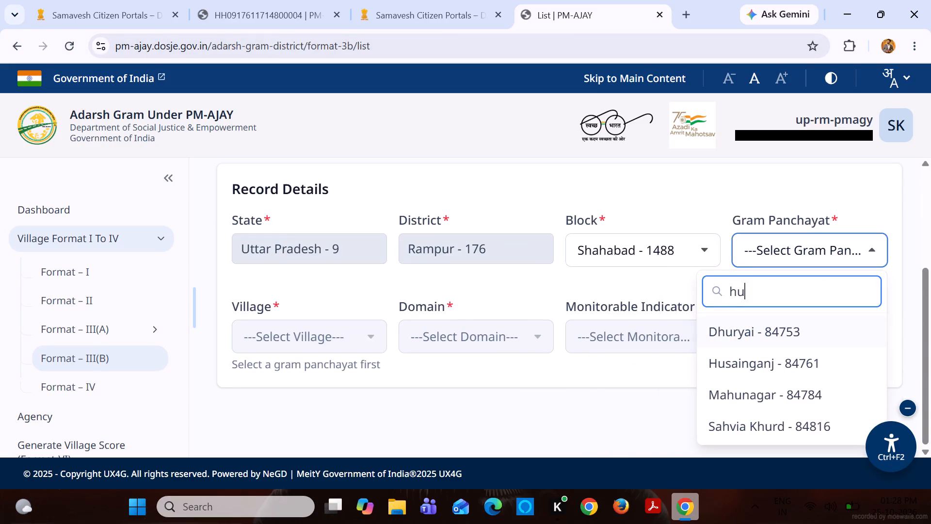
left_click(768, 362)
left_click(268, 340)
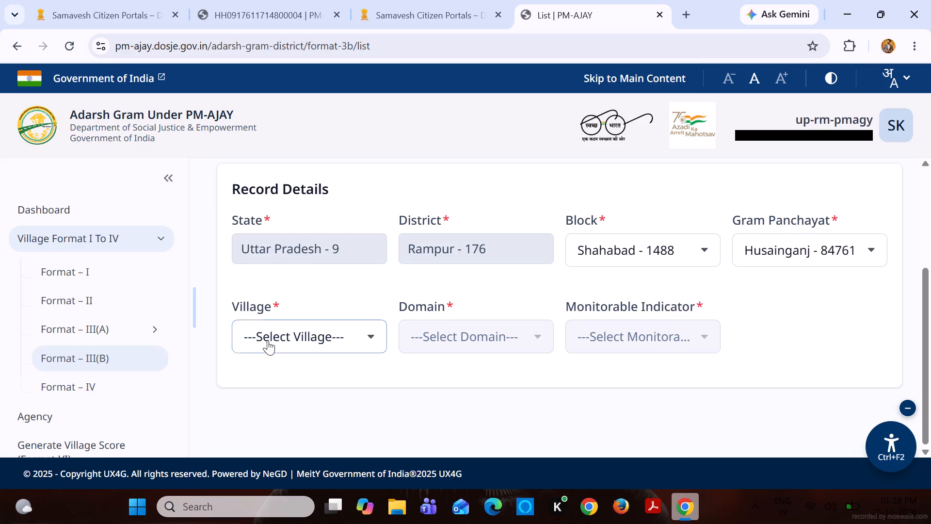
left_click(300, 292)
scroll(488, 321, "down", 2)
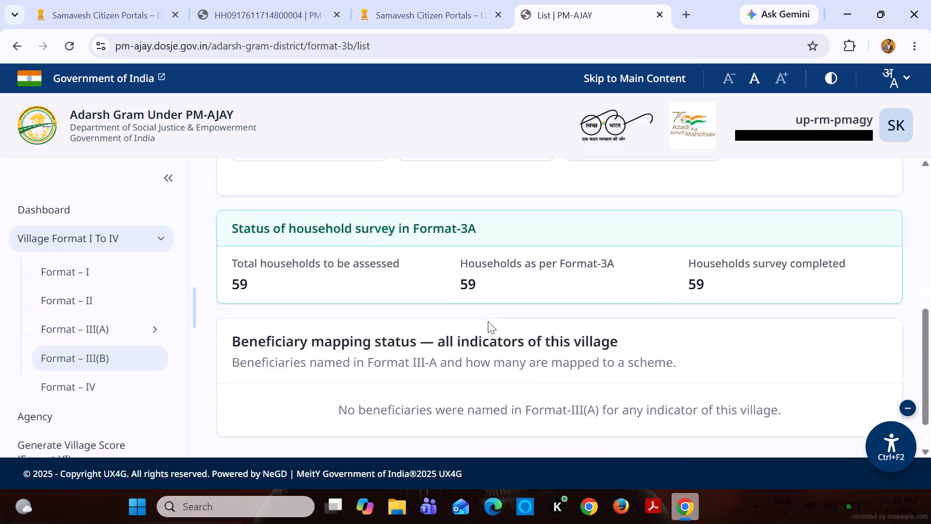
scroll(488, 321, "down", 7)
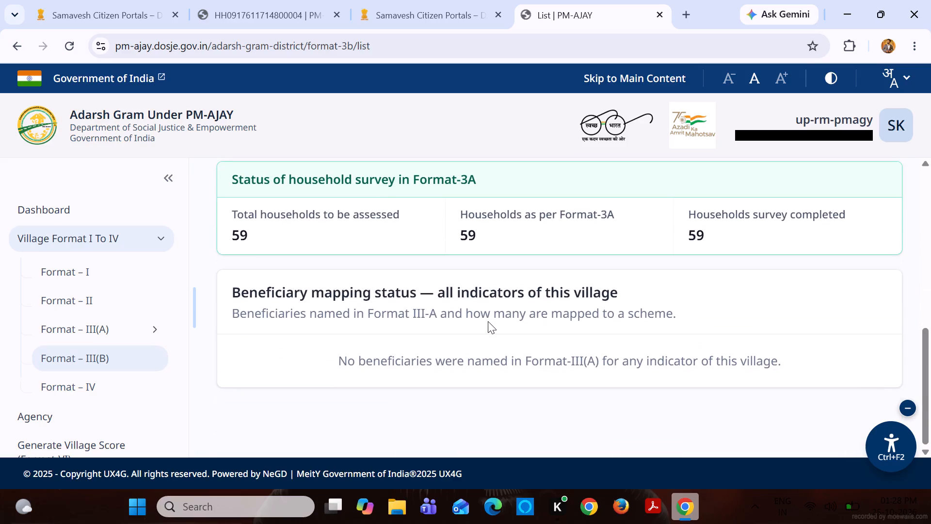
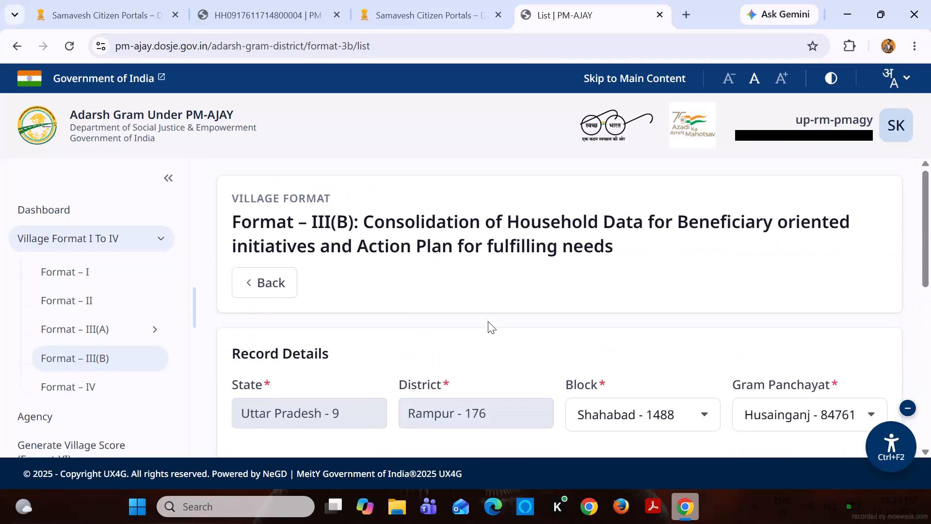
Close the open Format – III(B) list, the second Samavesh Citizen Portals page and house number 4's survey page, keeping the first portals page.
scroll(488, 321, "up", 8)
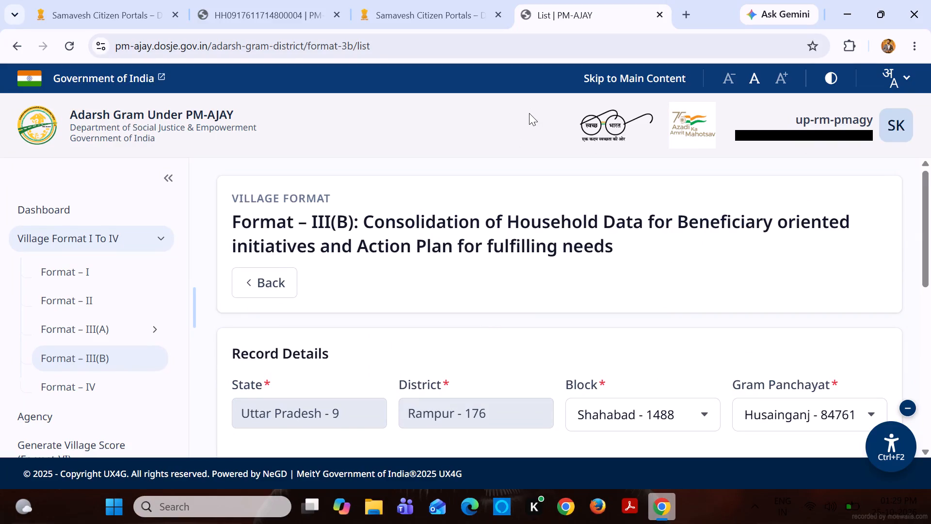
left_click(656, 7)
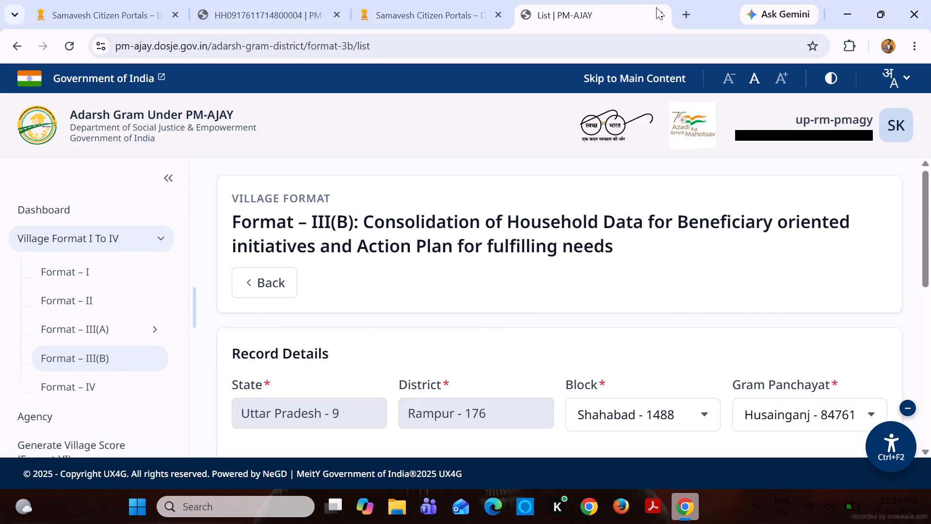
left_click(661, 16)
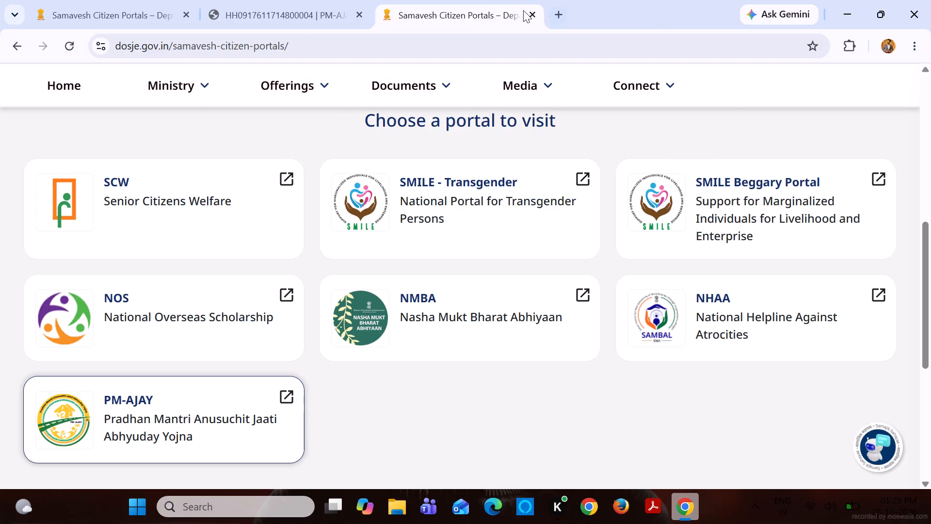
left_click(530, 13)
left_click(356, 15)
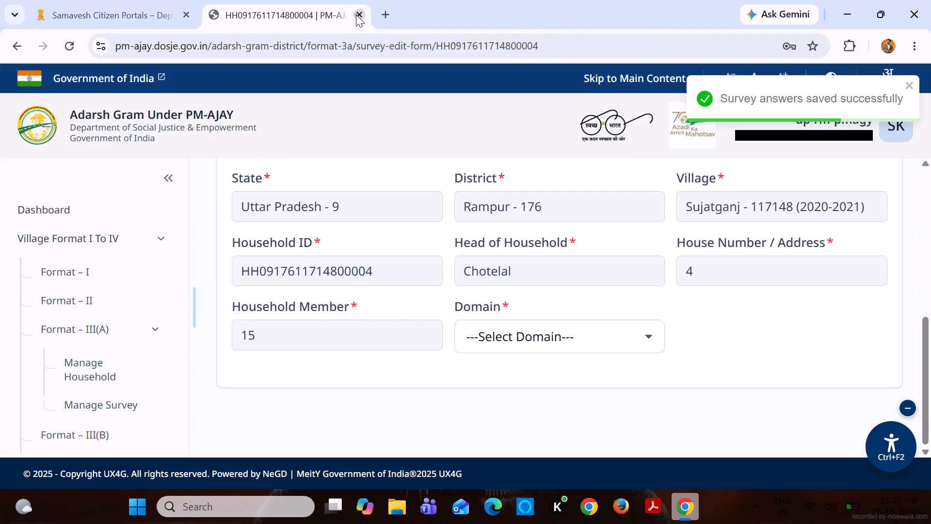